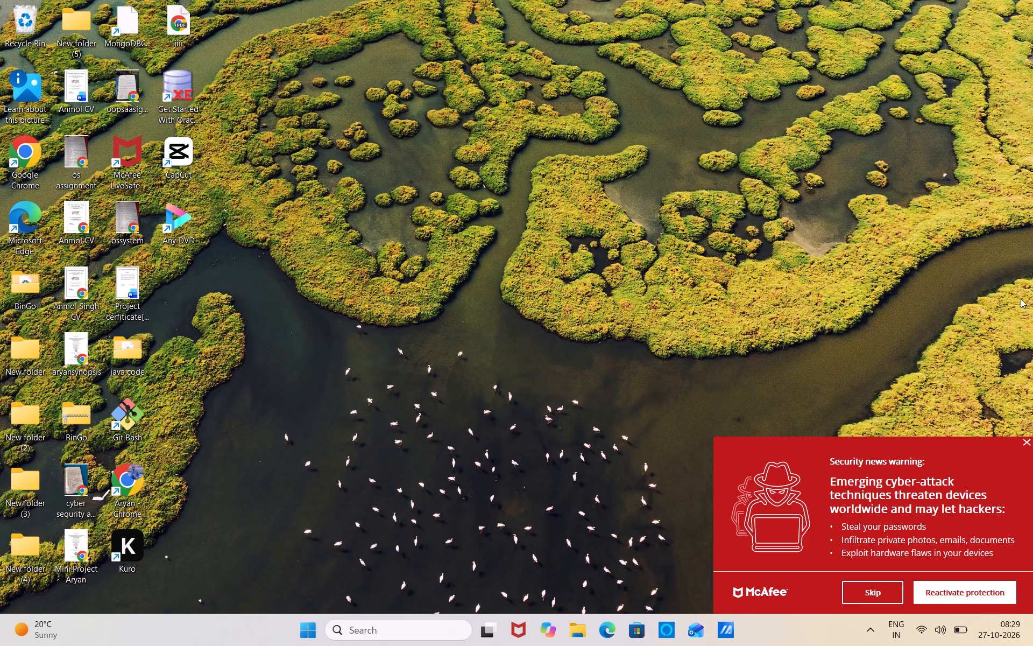
Dismiss the McAfee security news warning by skipping the offer to reactivate protection.
click(1025, 438)
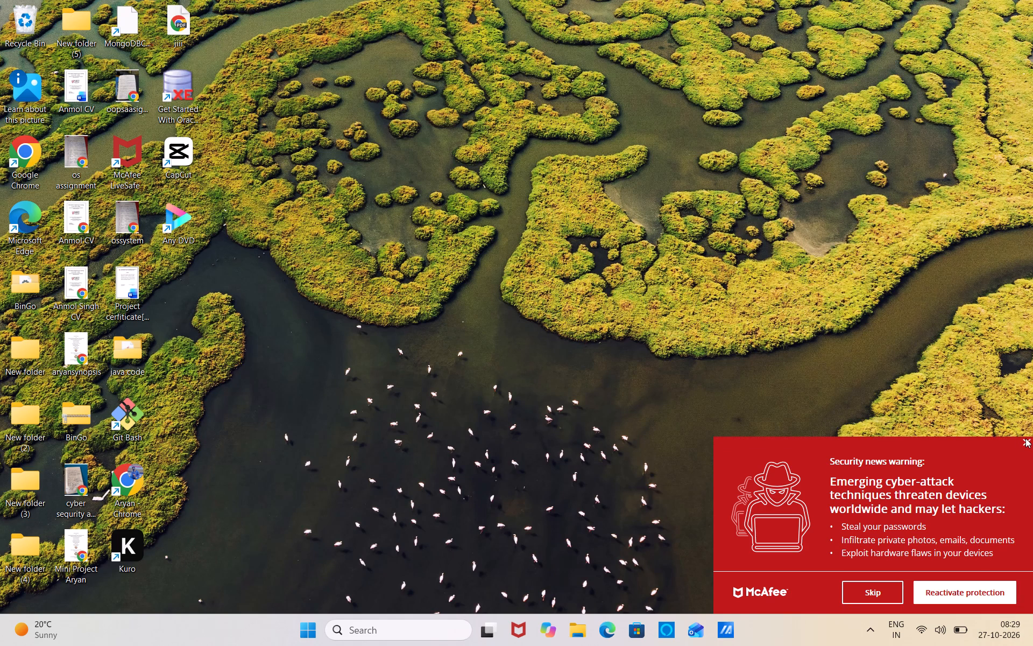
click(1025, 438)
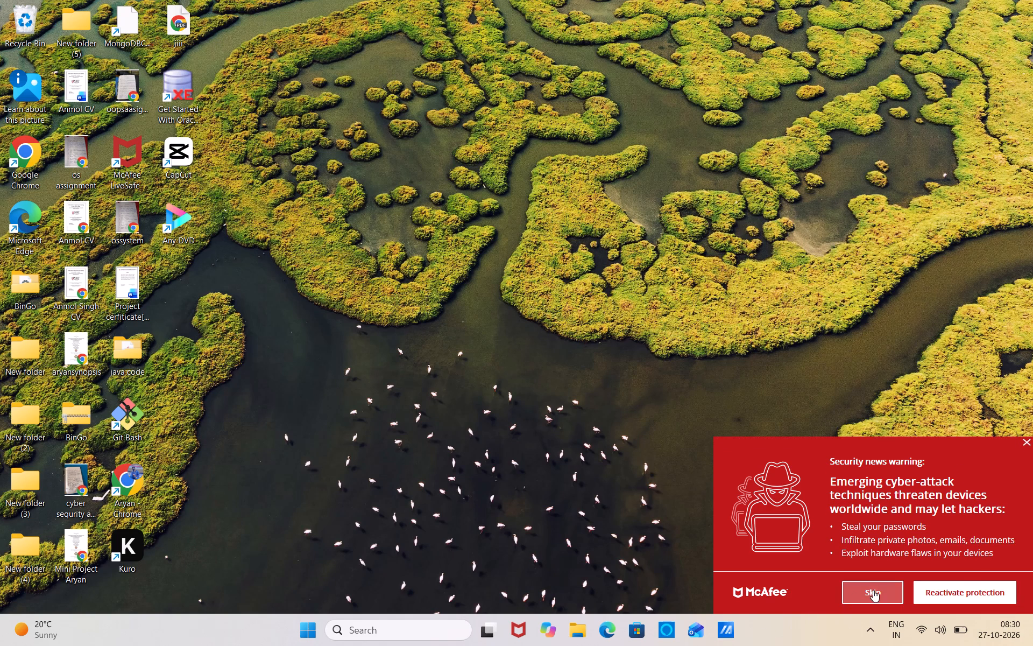
click(873, 591)
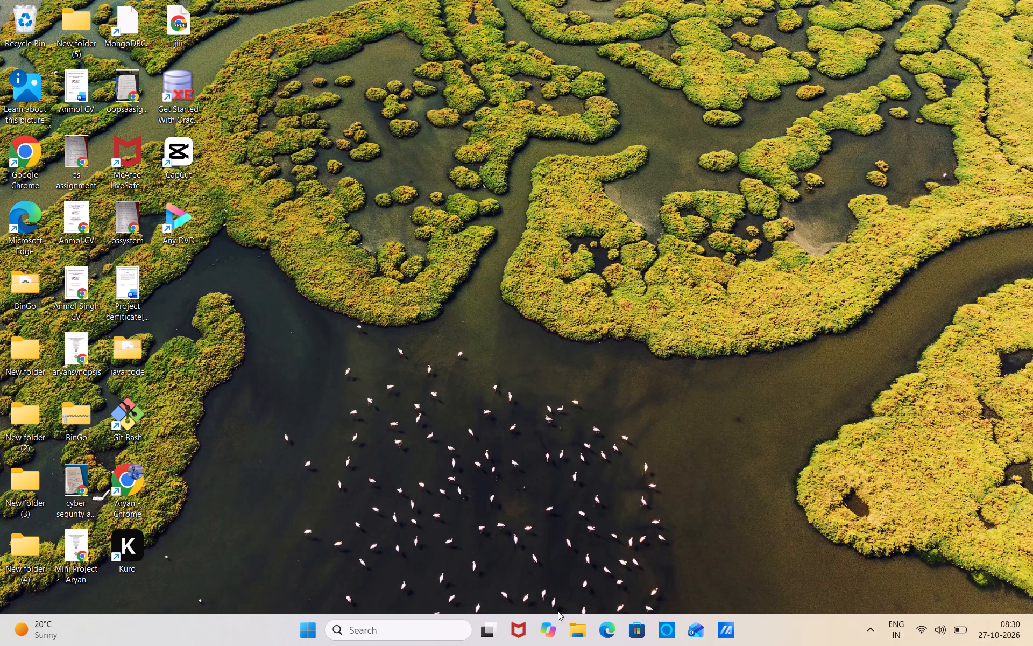
Open the recent file Experiment 10aditya from File Explorer in Word.
click(575, 638)
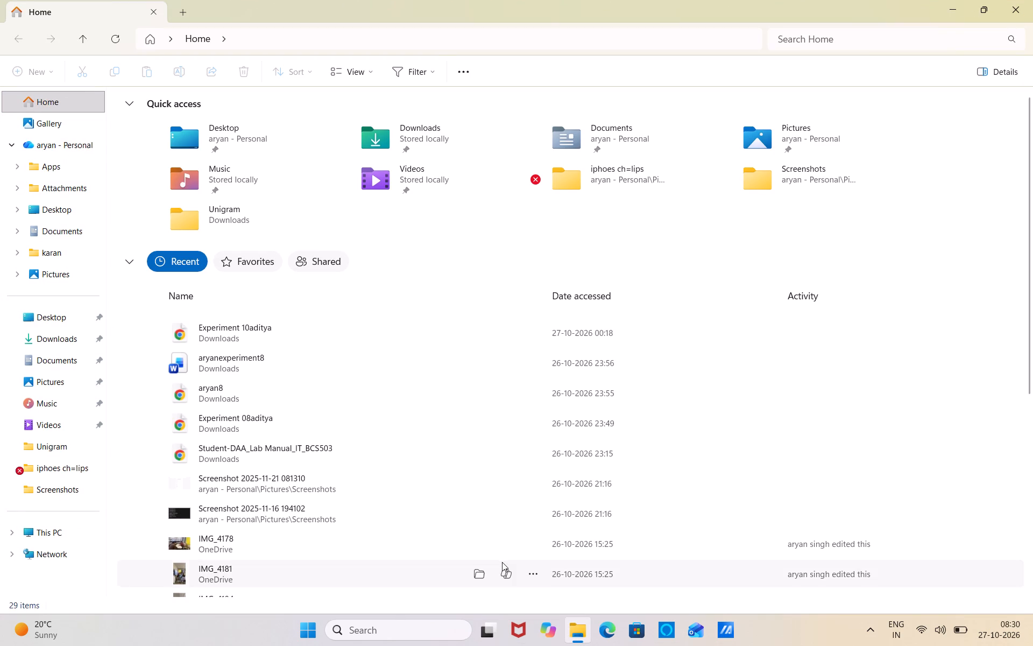
right_click(301, 330)
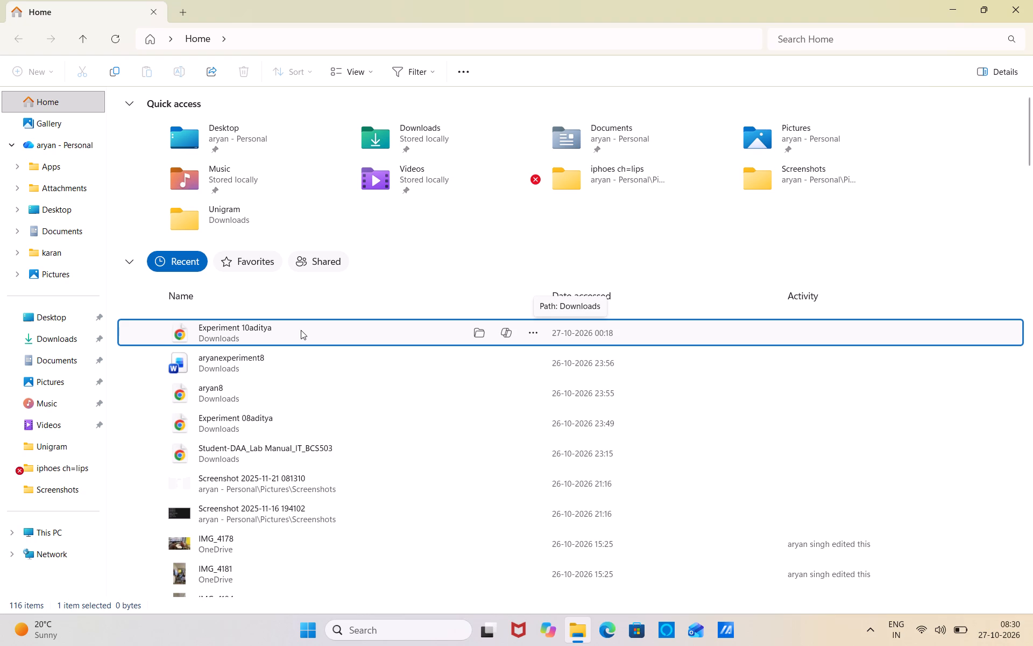
right_click(301, 330)
right_click(301, 330)
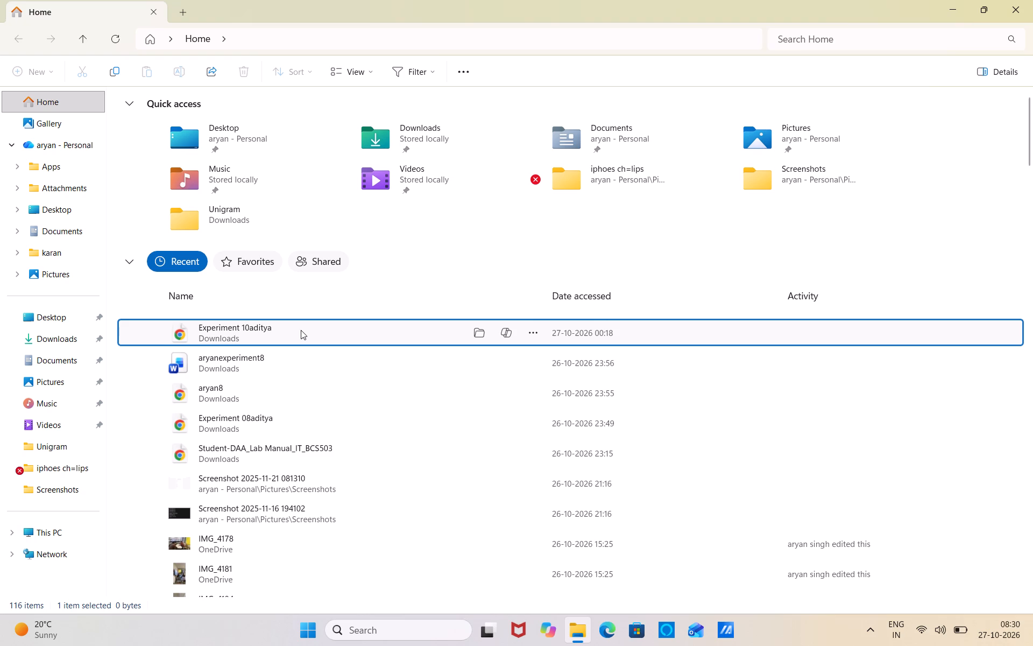
right_click(301, 330)
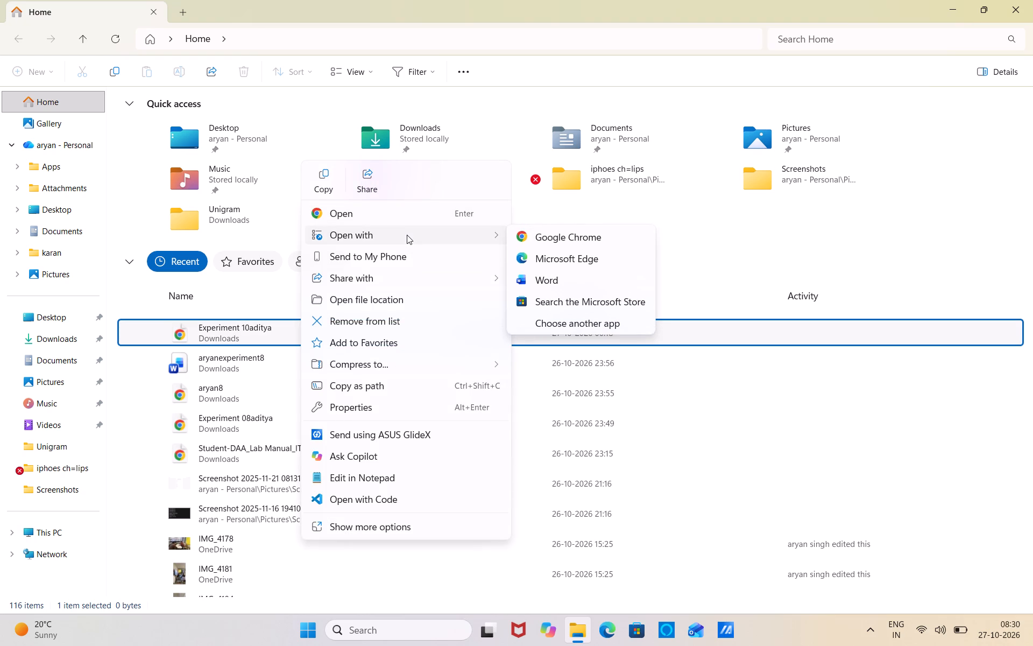
click(579, 278)
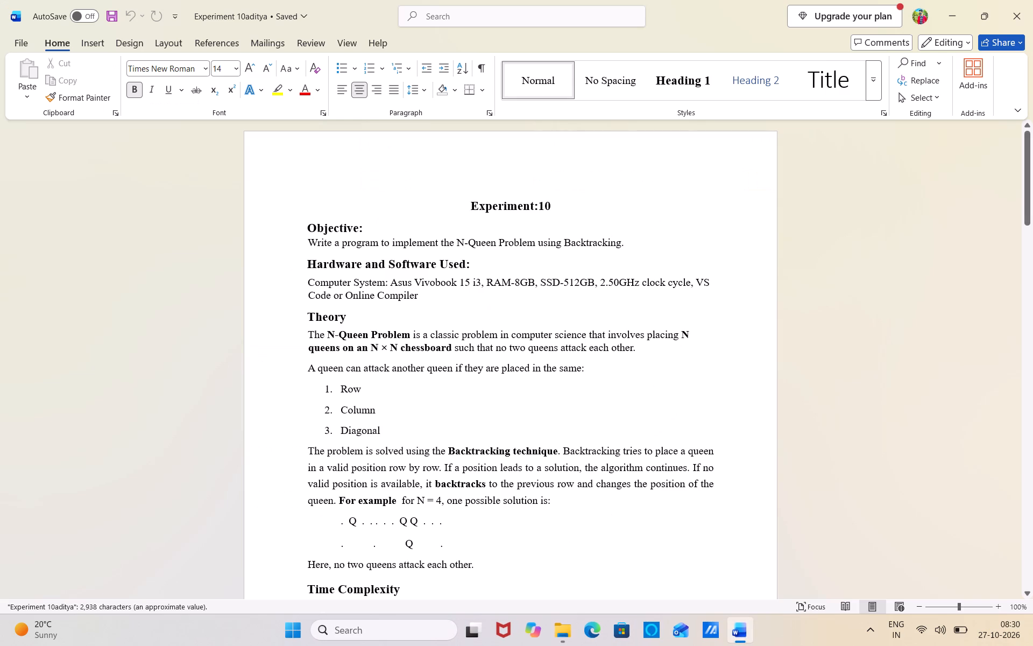
Read through the Experiment 10 document, examining its theory, N-Queen program code and output screenshot.
scroll(579, 278, down, 3)
scroll(579, 278, up, 1)
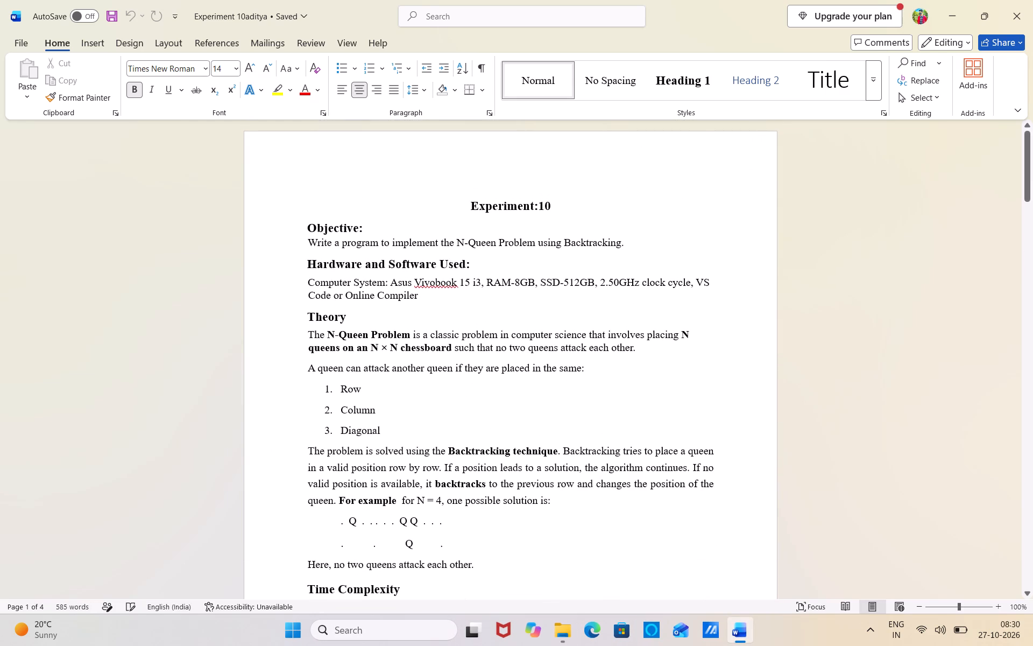
scroll(350, 484, down, 8)
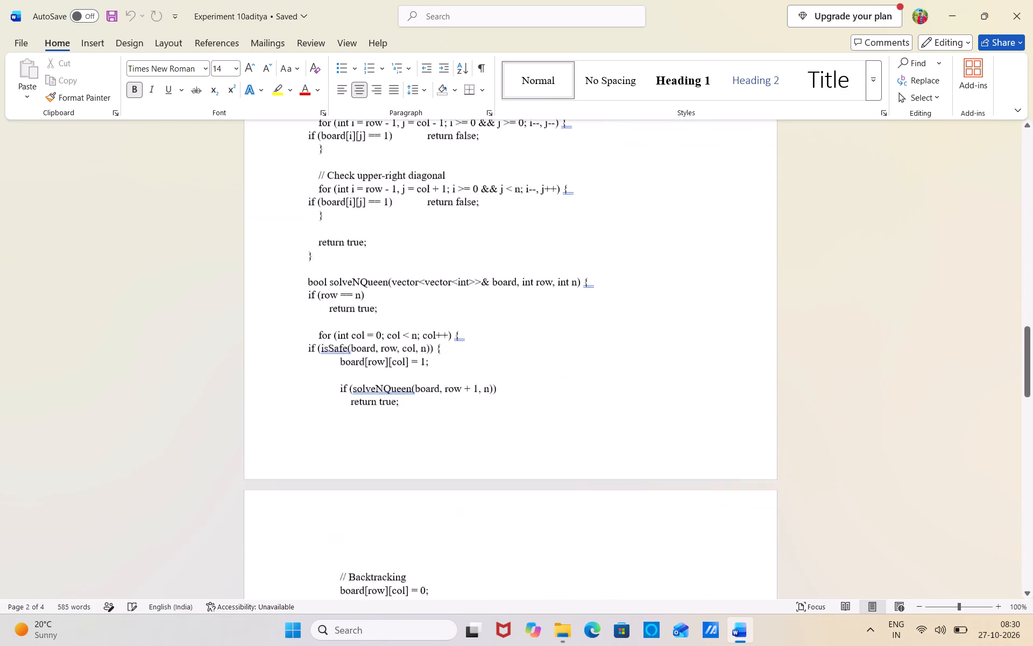
scroll(350, 484, up, 1)
scroll(350, 484, down, 3)
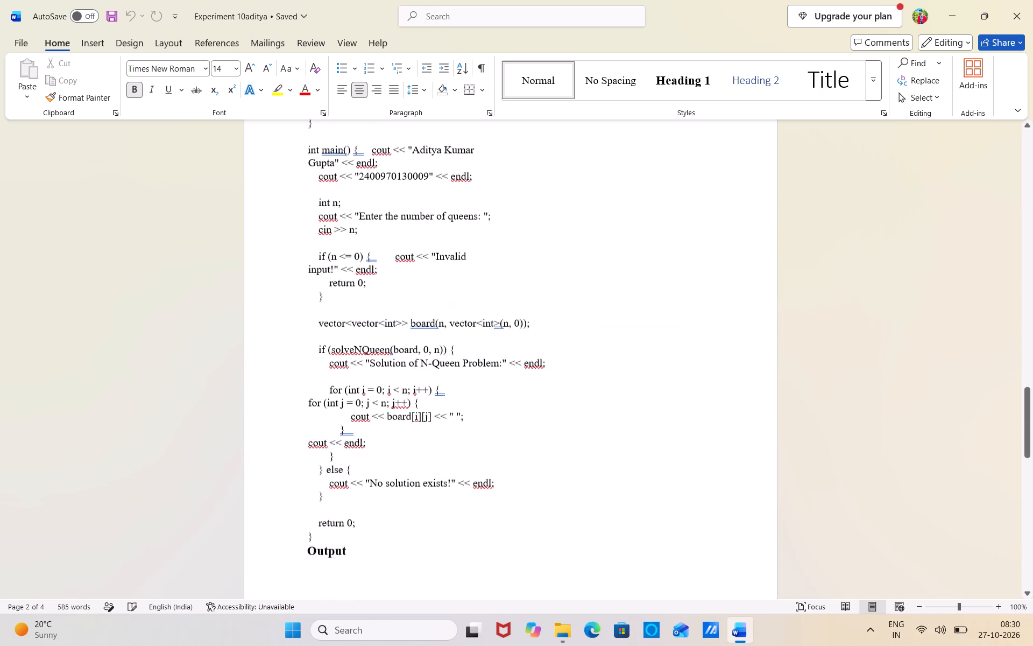
scroll(350, 484, down, 3)
scroll(350, 484, up, 1)
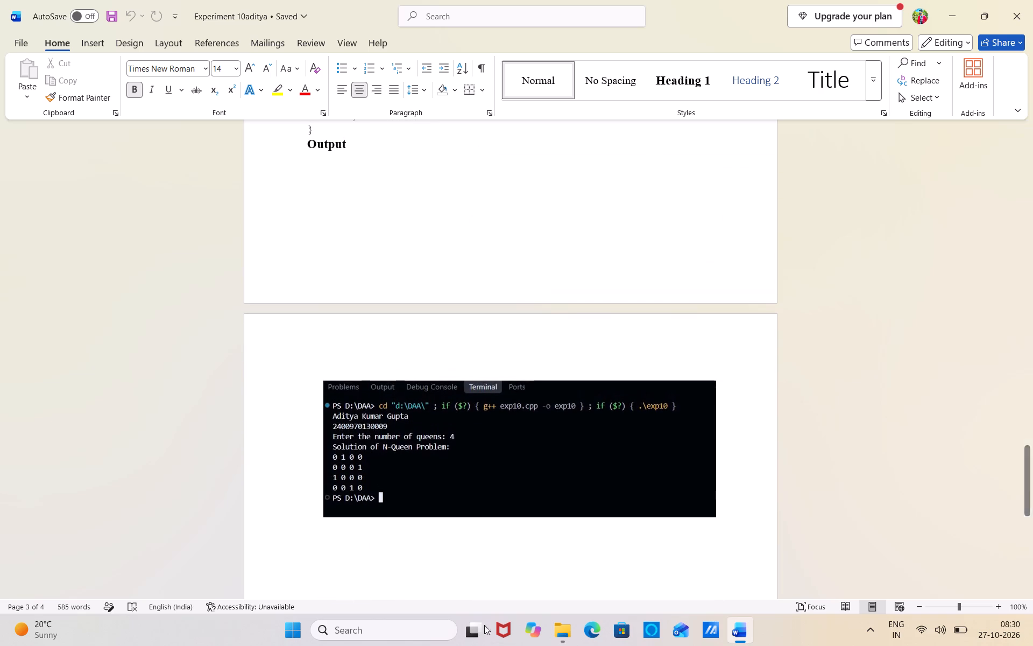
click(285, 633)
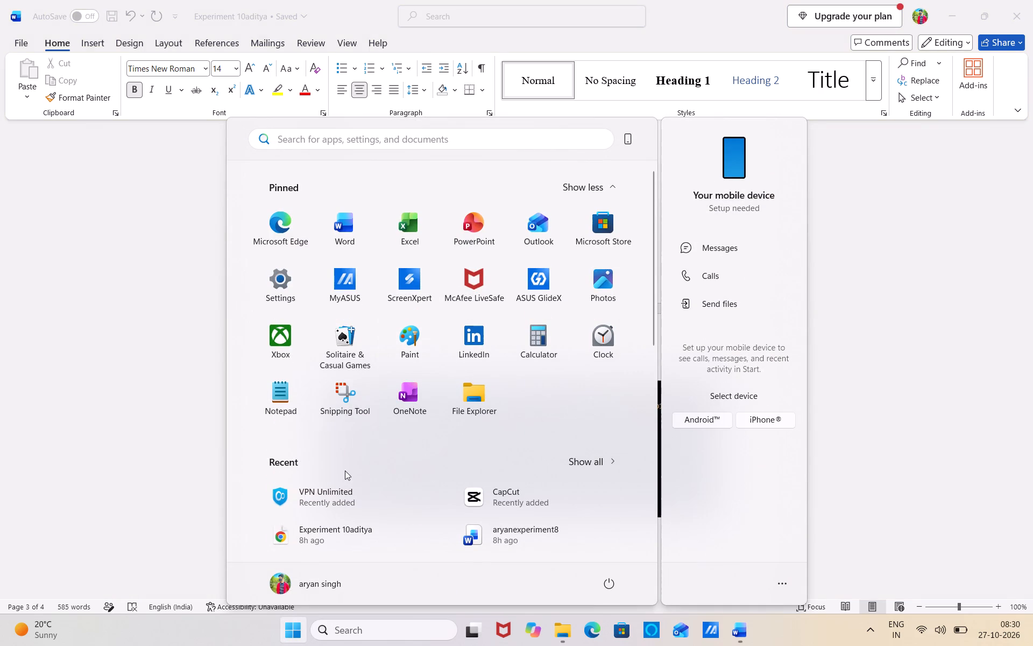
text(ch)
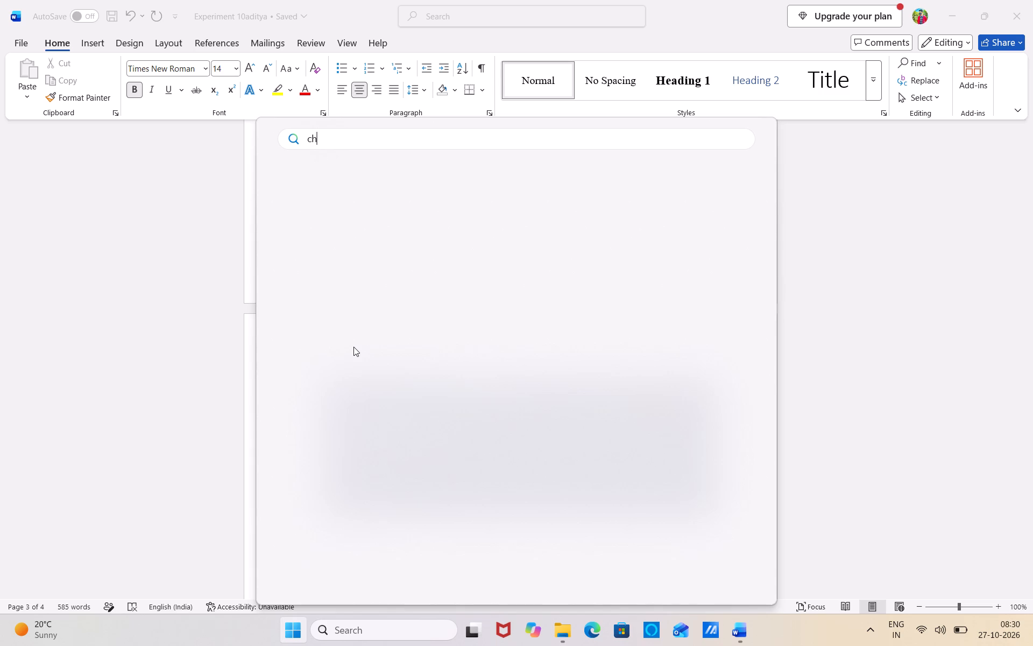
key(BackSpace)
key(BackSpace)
Minimize the Word and File Explorer windows and open Google Chrome with the Aryan profile.
click(956, 11)
click(956, 11)
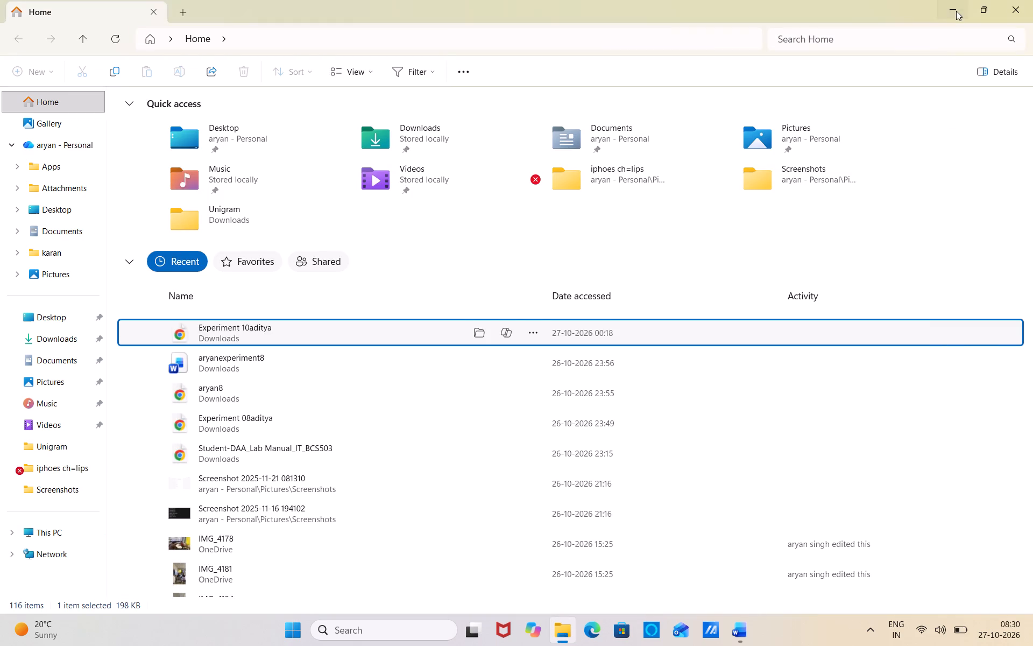
double_click(18, 141)
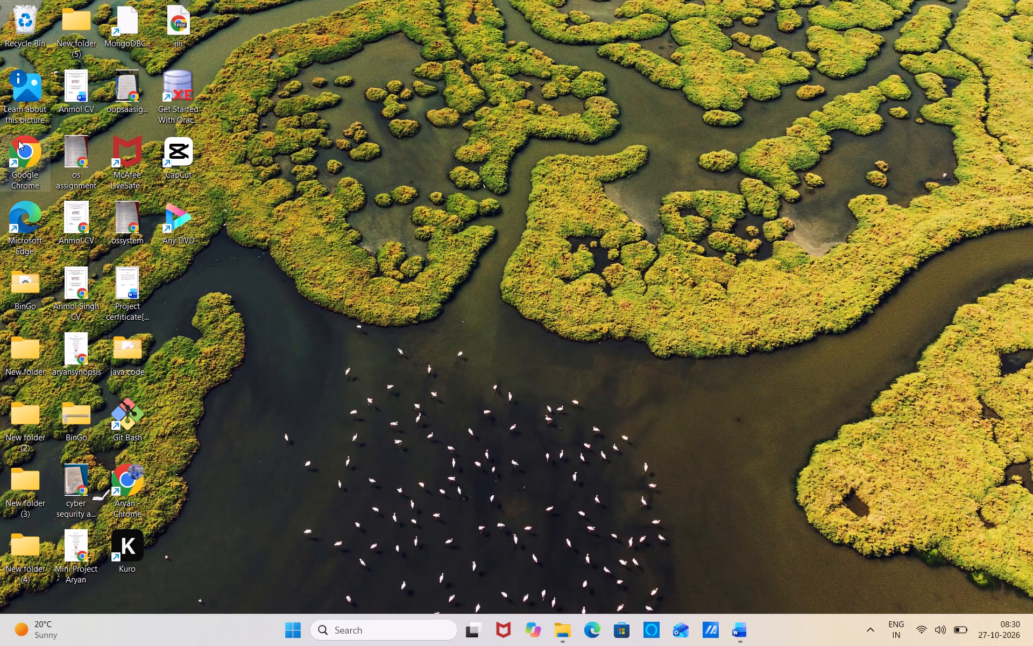
click(325, 339)
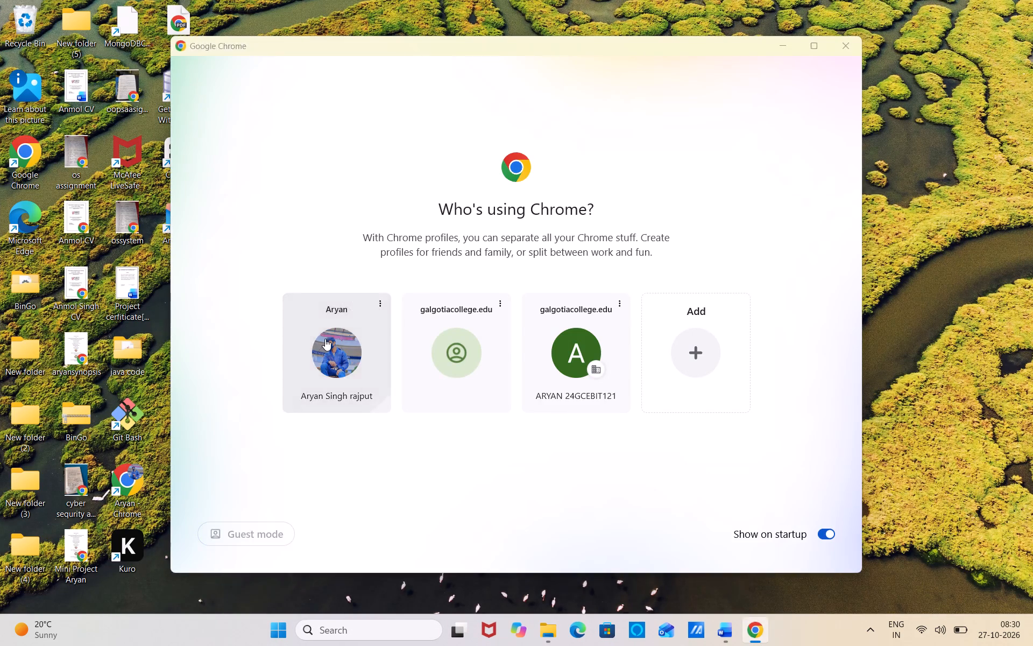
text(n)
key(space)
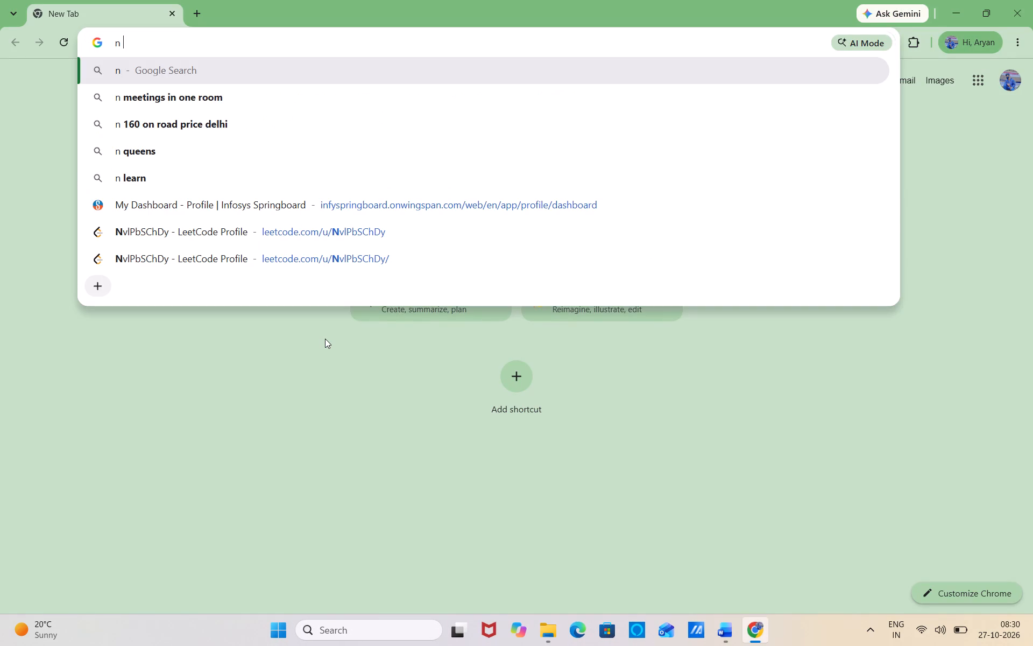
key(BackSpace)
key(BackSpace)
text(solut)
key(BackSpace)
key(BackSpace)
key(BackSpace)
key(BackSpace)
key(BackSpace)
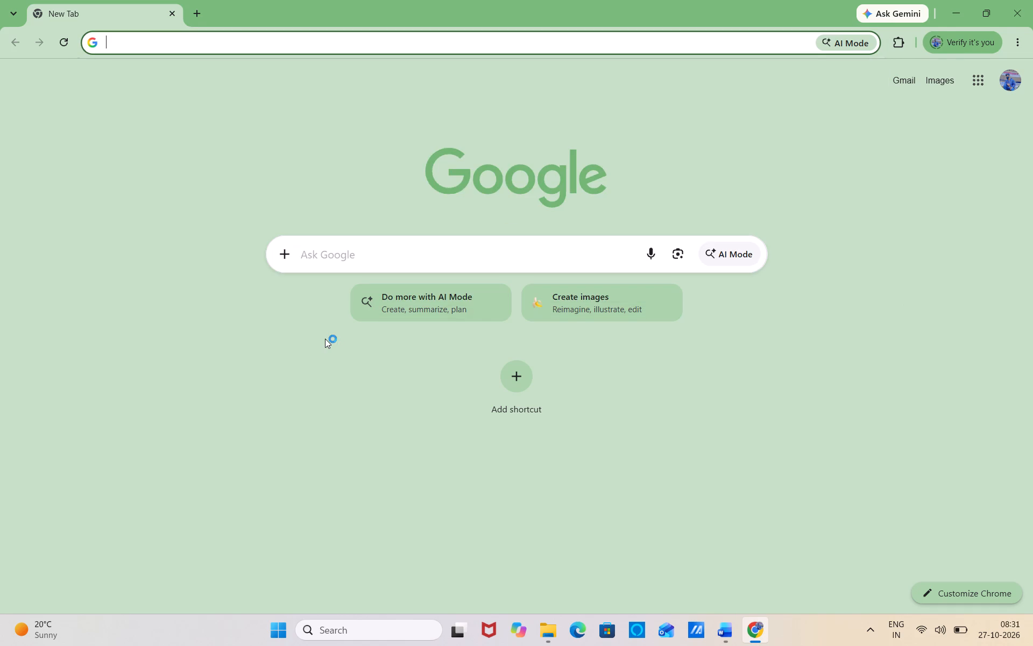
Search Google for java online compiler.
text(java onli)
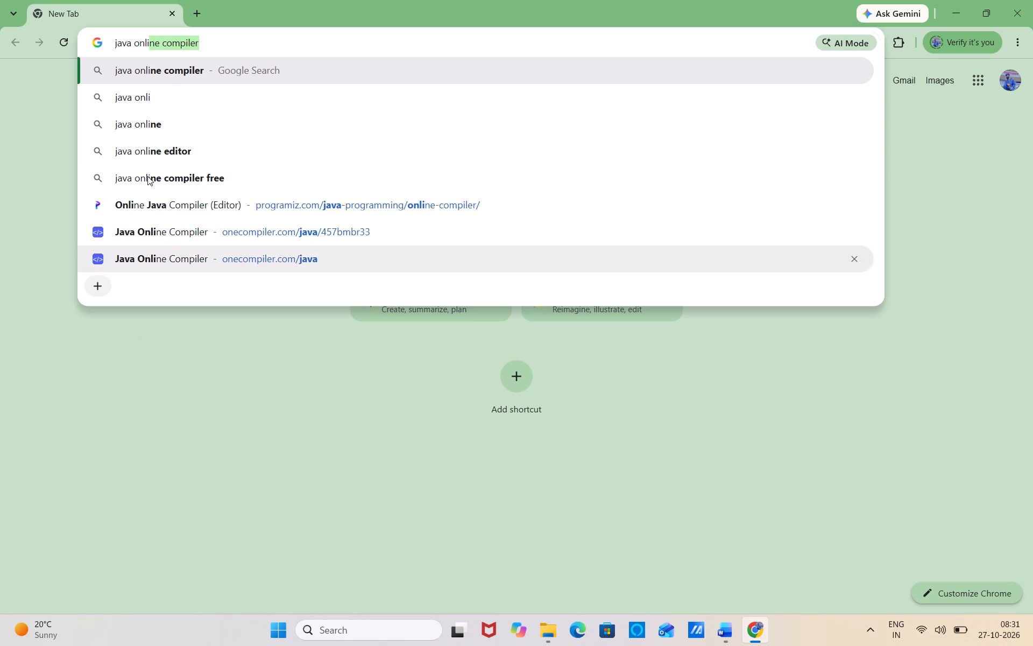
click(225, 67)
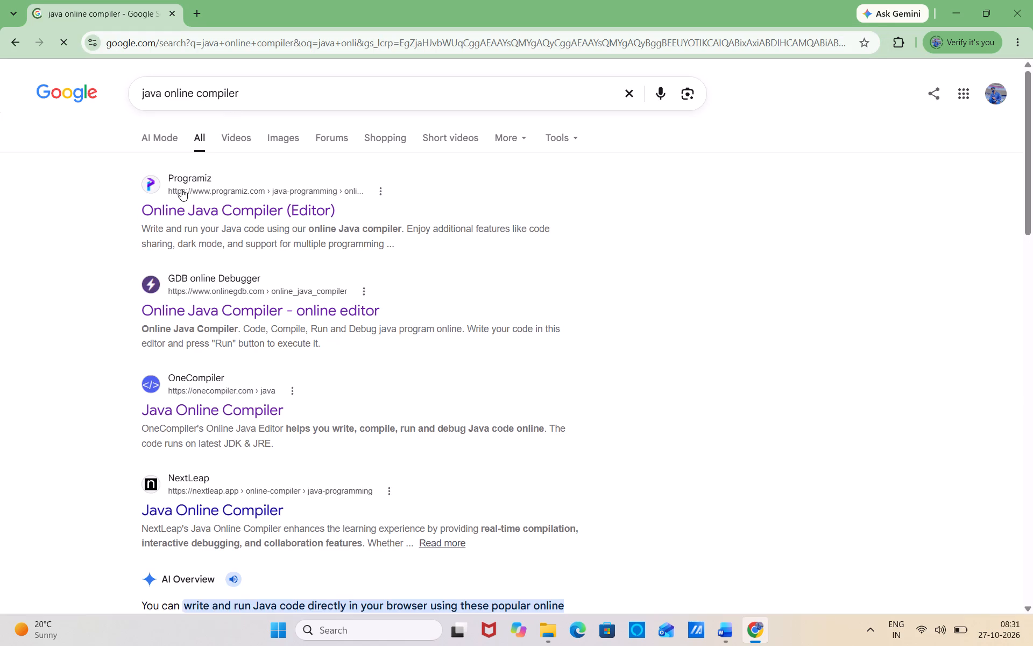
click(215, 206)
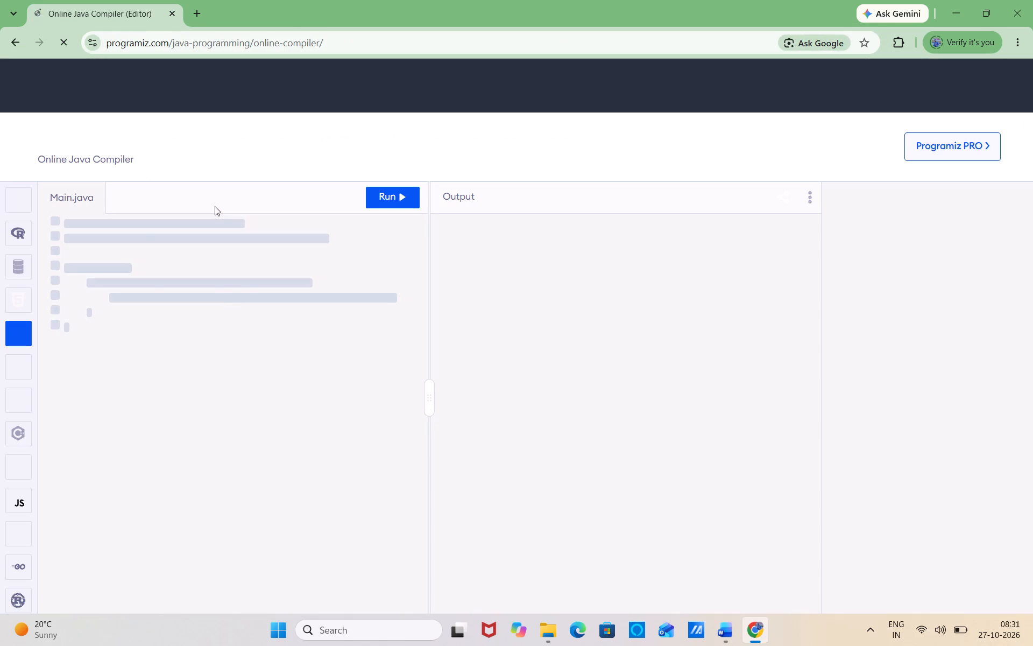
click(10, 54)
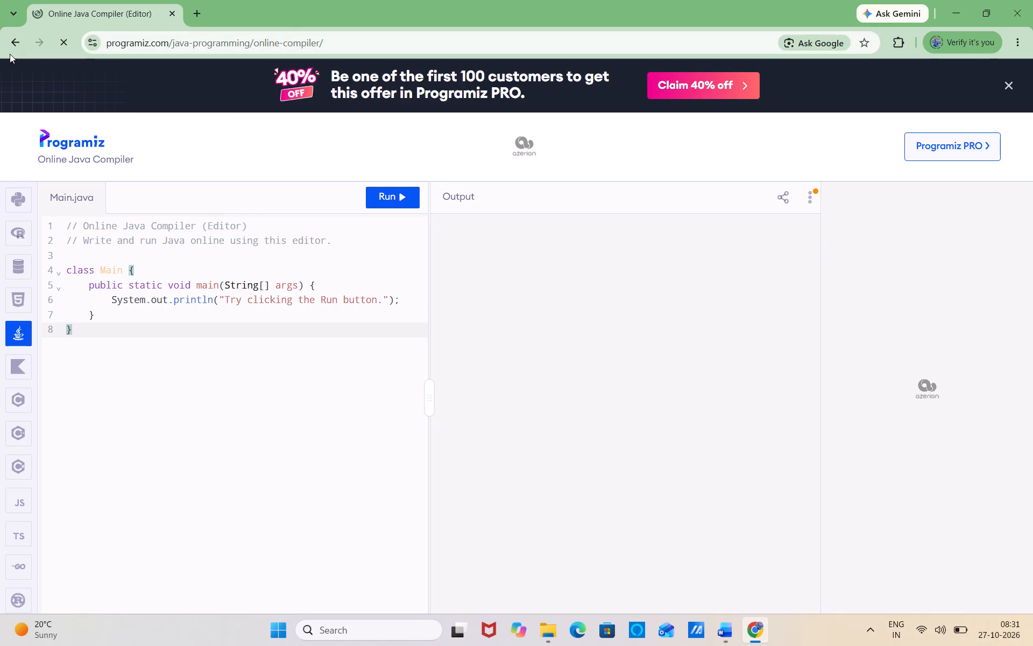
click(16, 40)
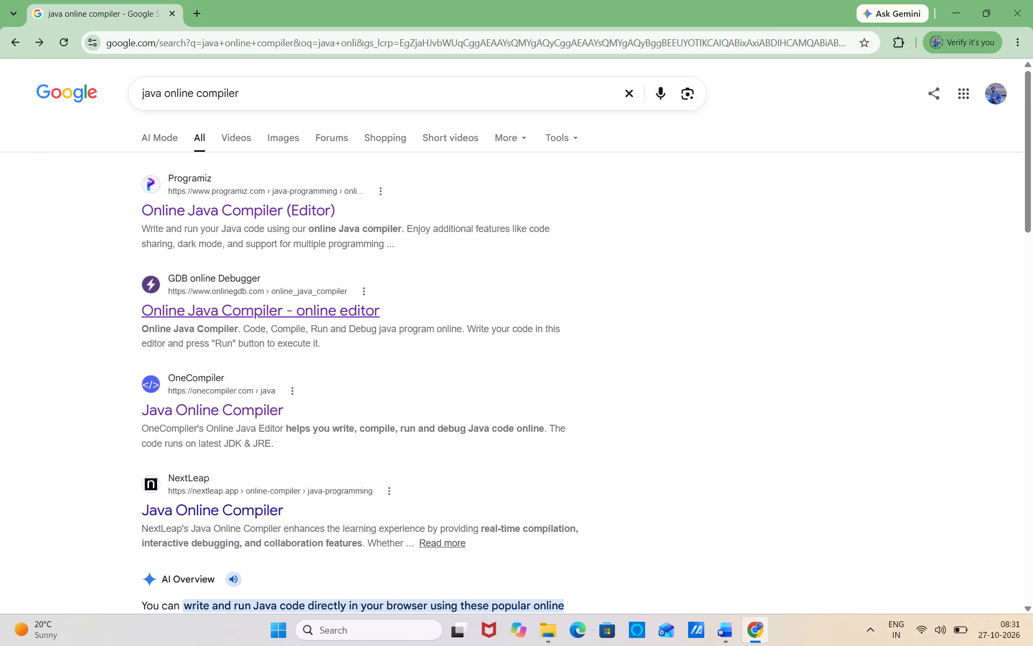
Open OneCompiler's Java Online Compiler from the search results and go to the account's saved codes.
click(220, 390)
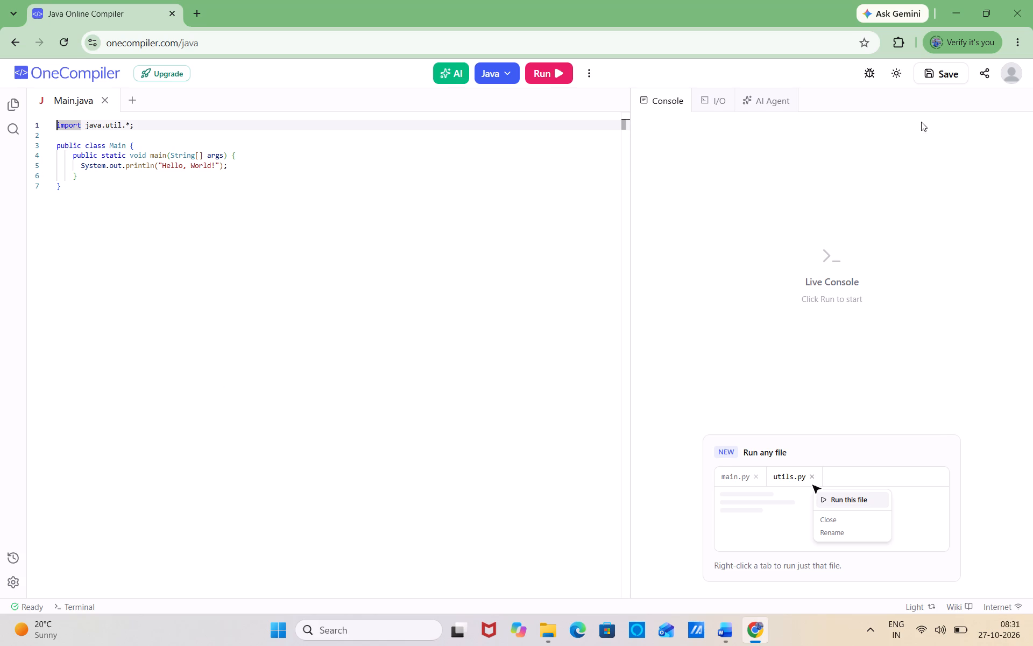
click(1019, 80)
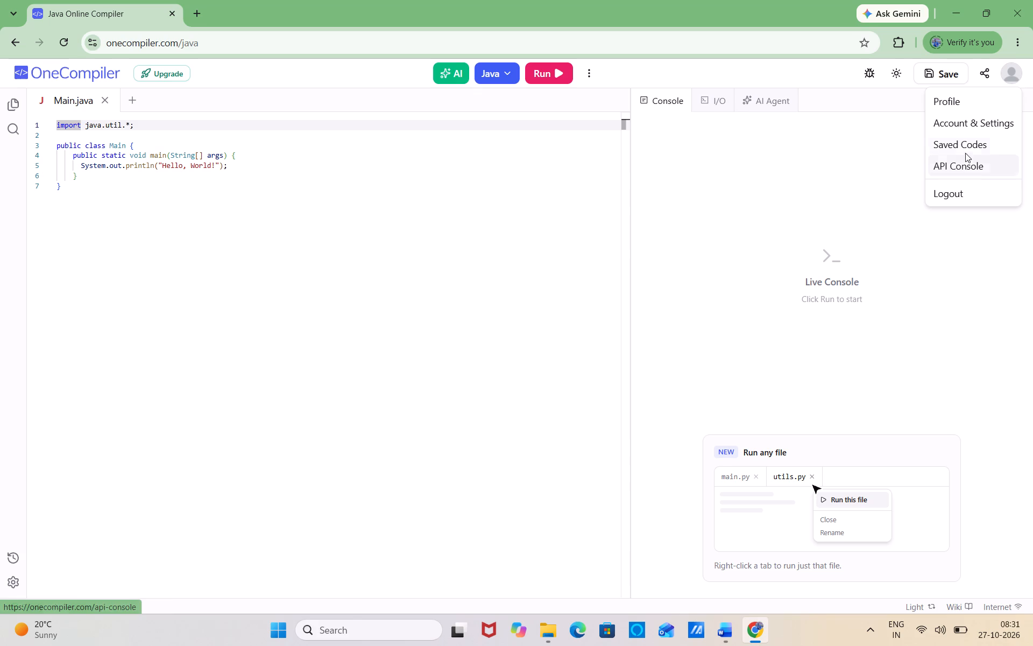
click(968, 144)
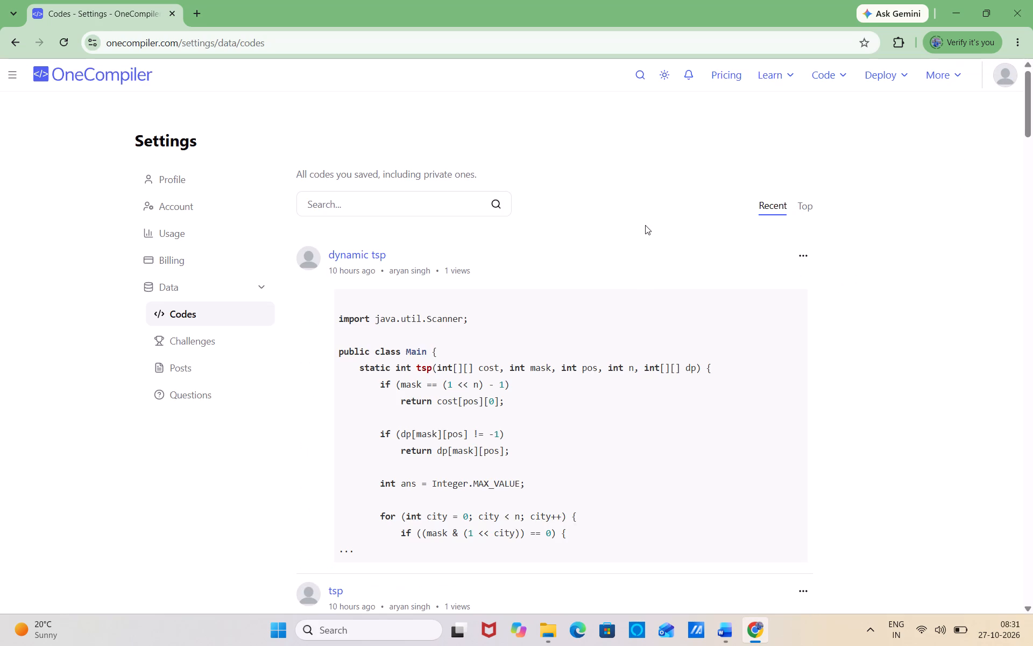
Open the saved n queen program from the saved codes list and look over its code.
scroll(568, 336, down, 3)
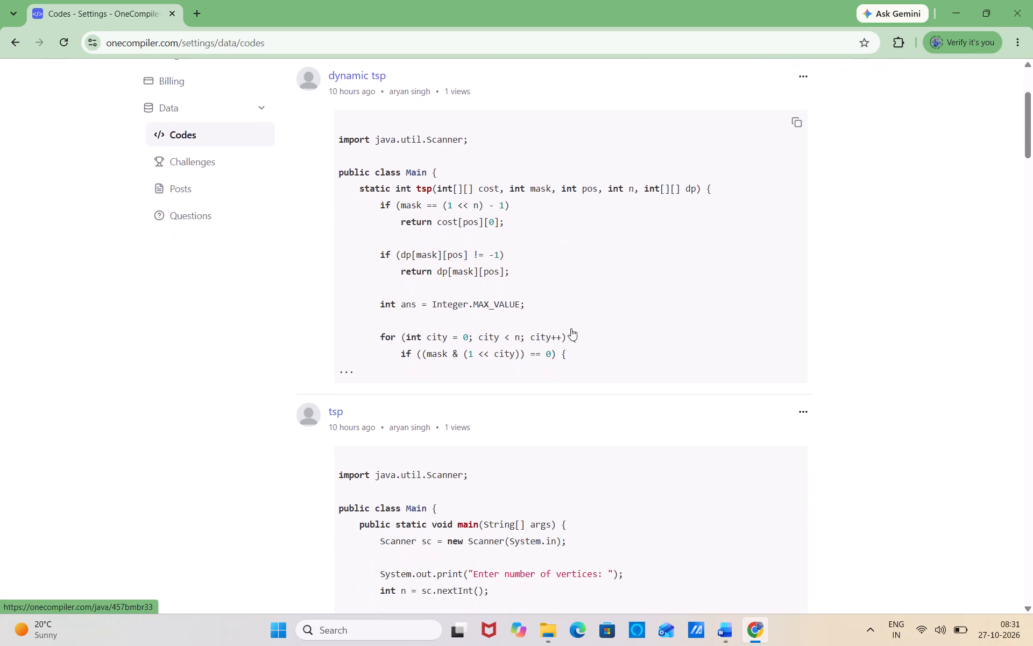
scroll(575, 317, down, 5)
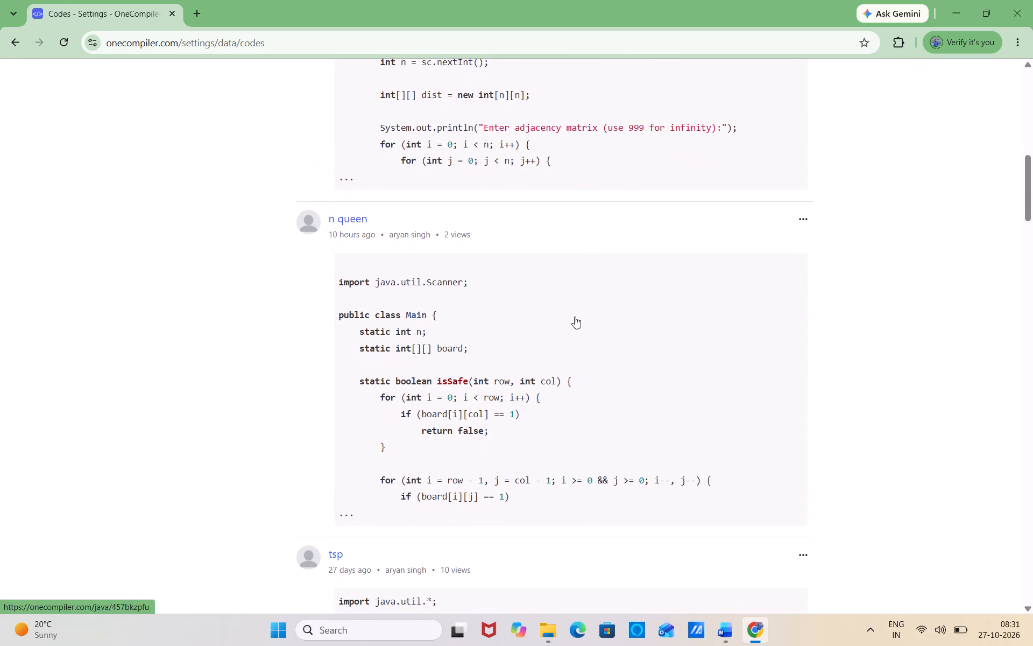
click(532, 263)
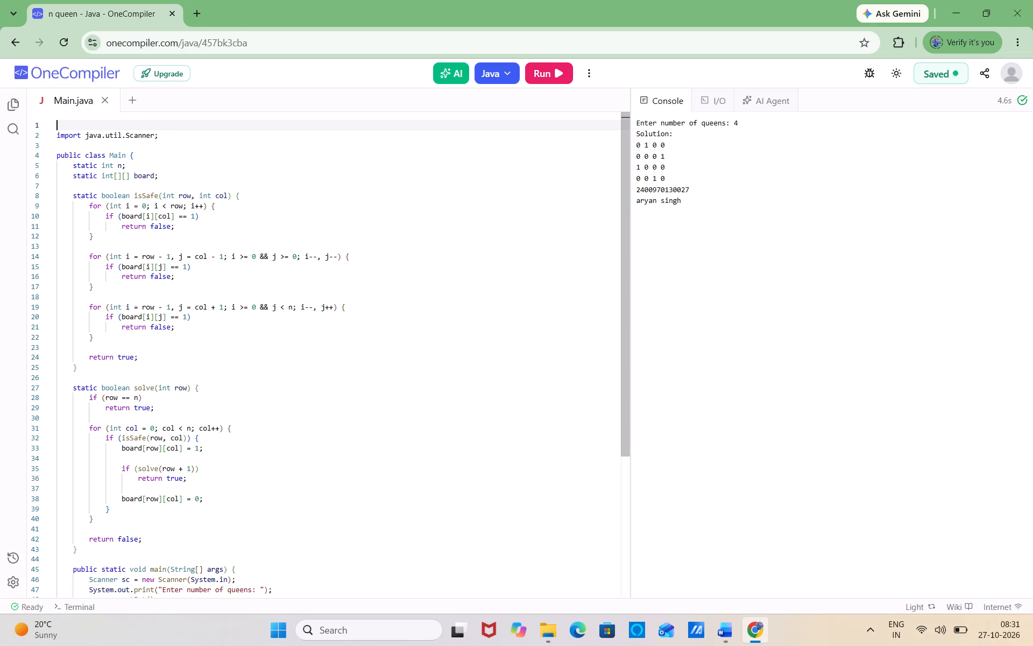
scroll(411, 302, down, 4)
scroll(411, 302, up, 5)
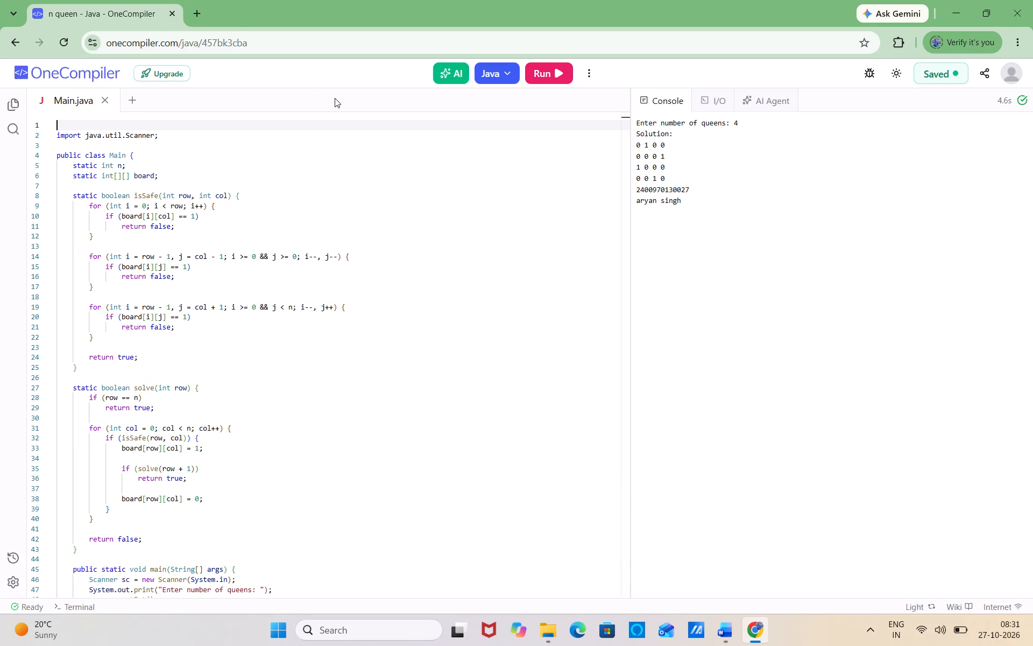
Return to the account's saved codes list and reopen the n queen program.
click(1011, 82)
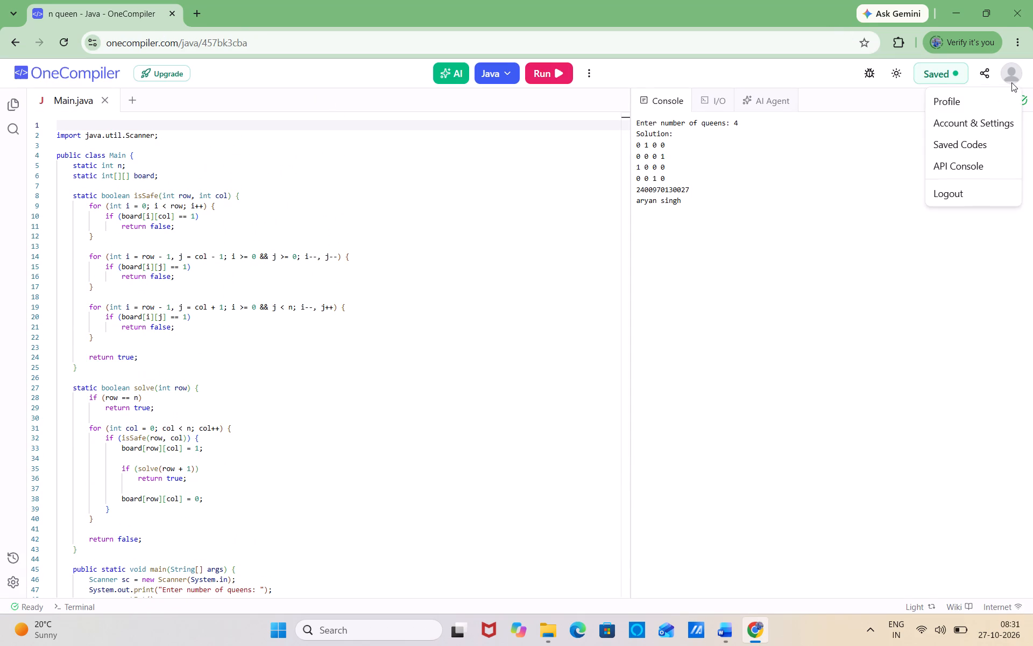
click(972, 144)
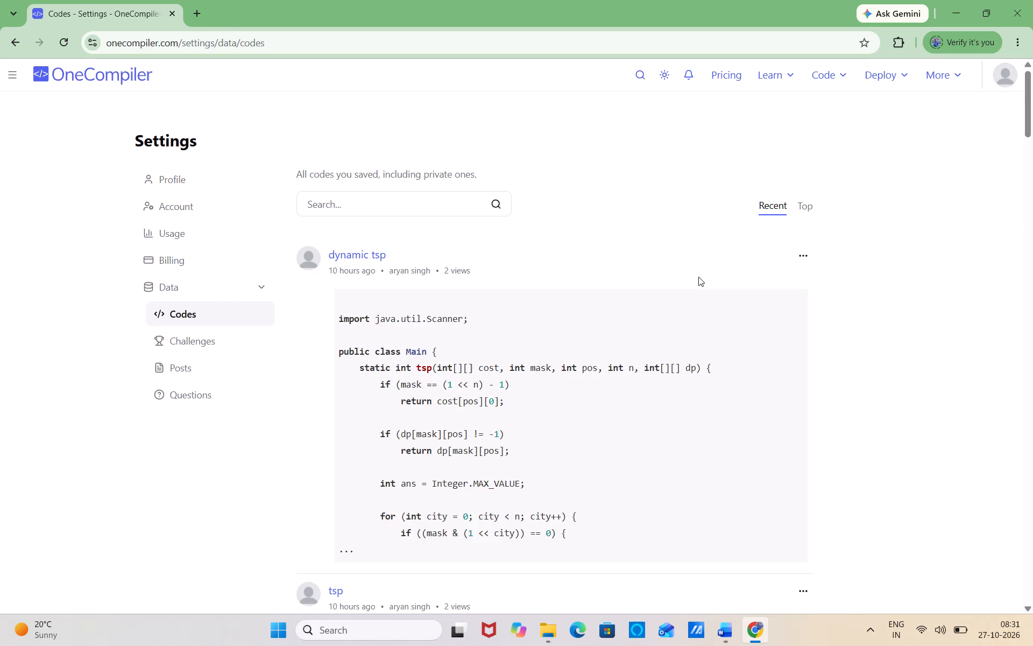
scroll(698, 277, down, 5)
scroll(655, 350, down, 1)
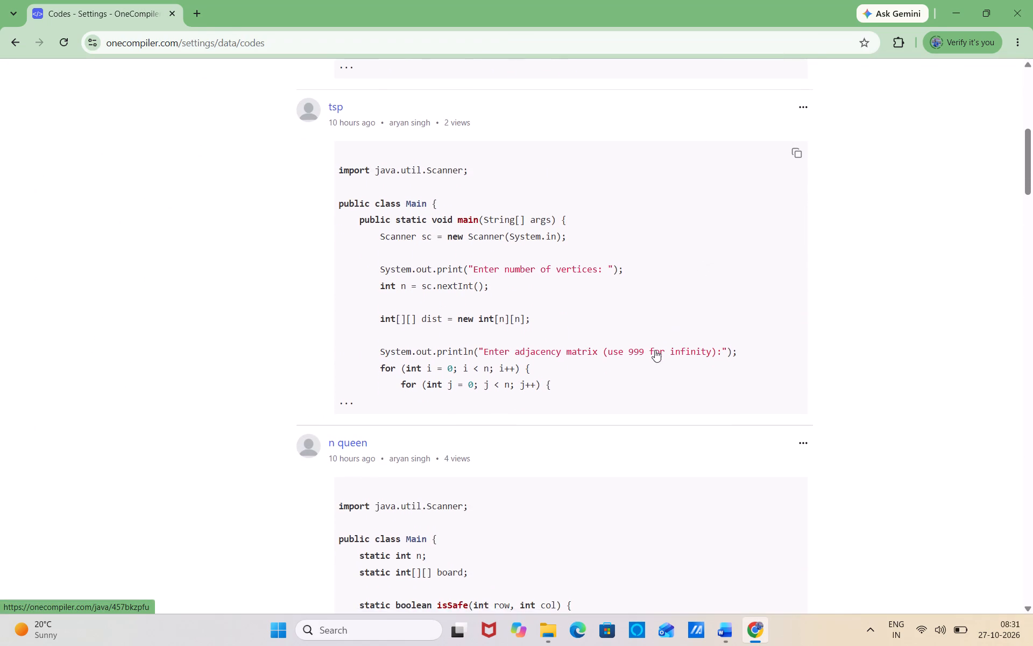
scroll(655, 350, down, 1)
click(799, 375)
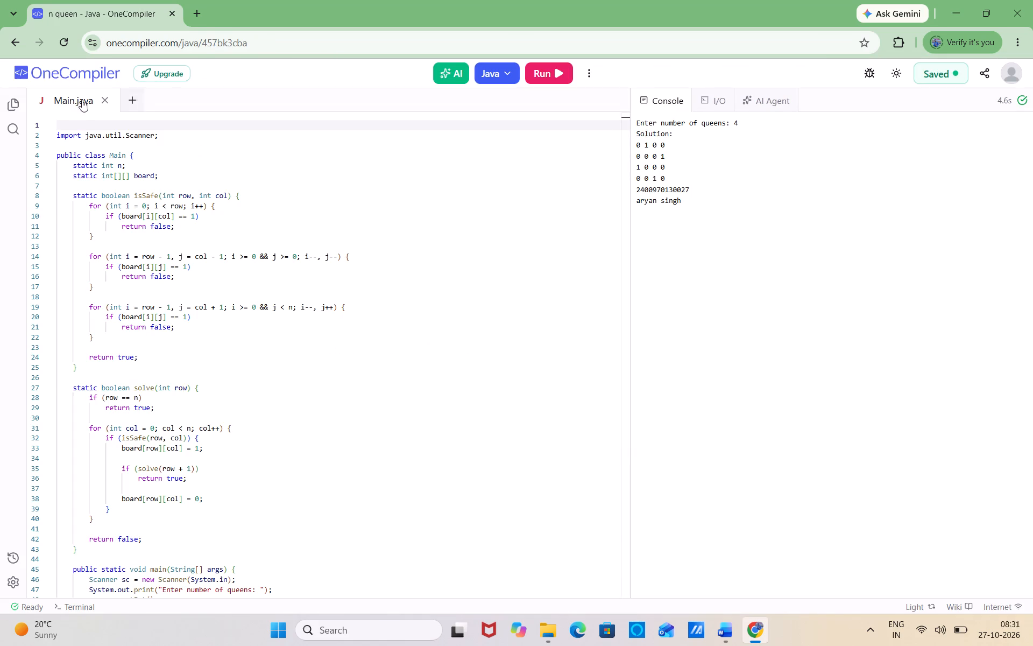
Copy the entire n queen program in Main.java, from the first line to the closing brace of the Main class.
drag(48, 129, 92, 150)
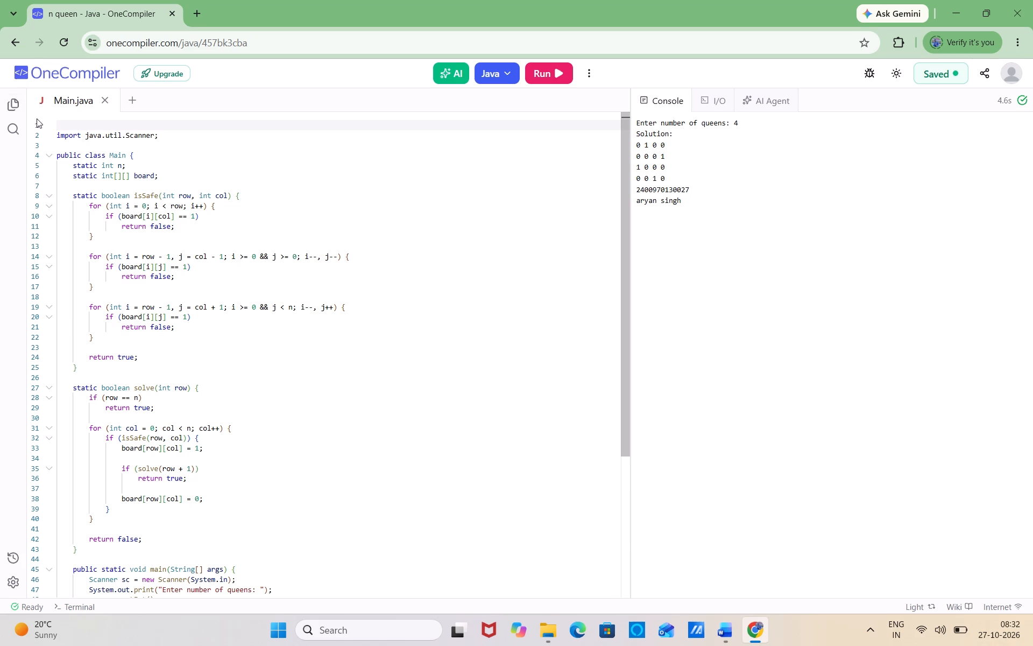
drag(65, 125, 68, 279)
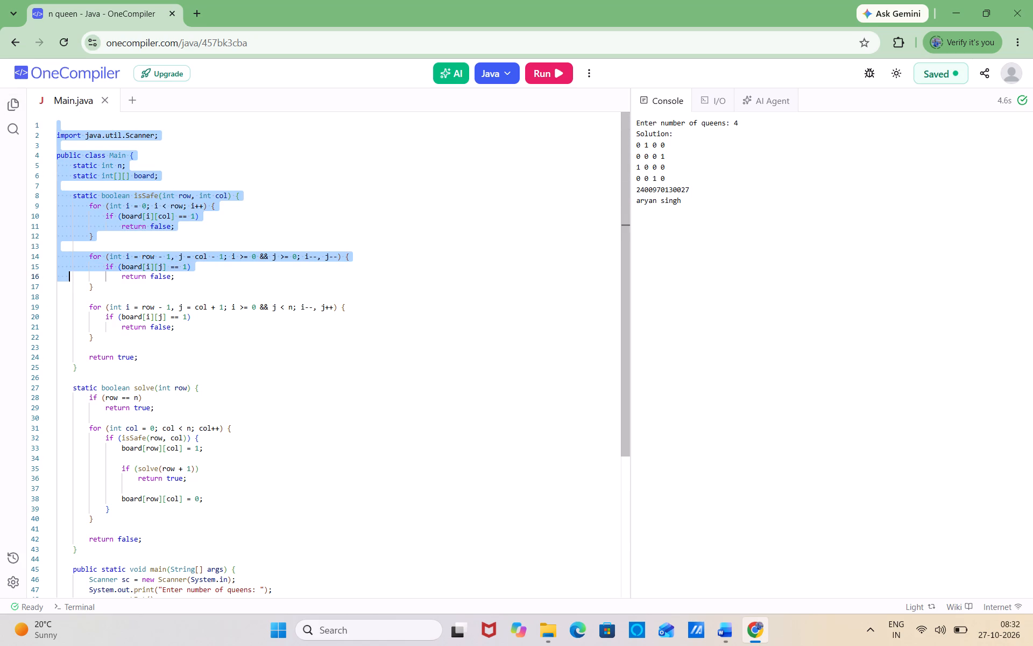
drag(68, 279, 84, 496)
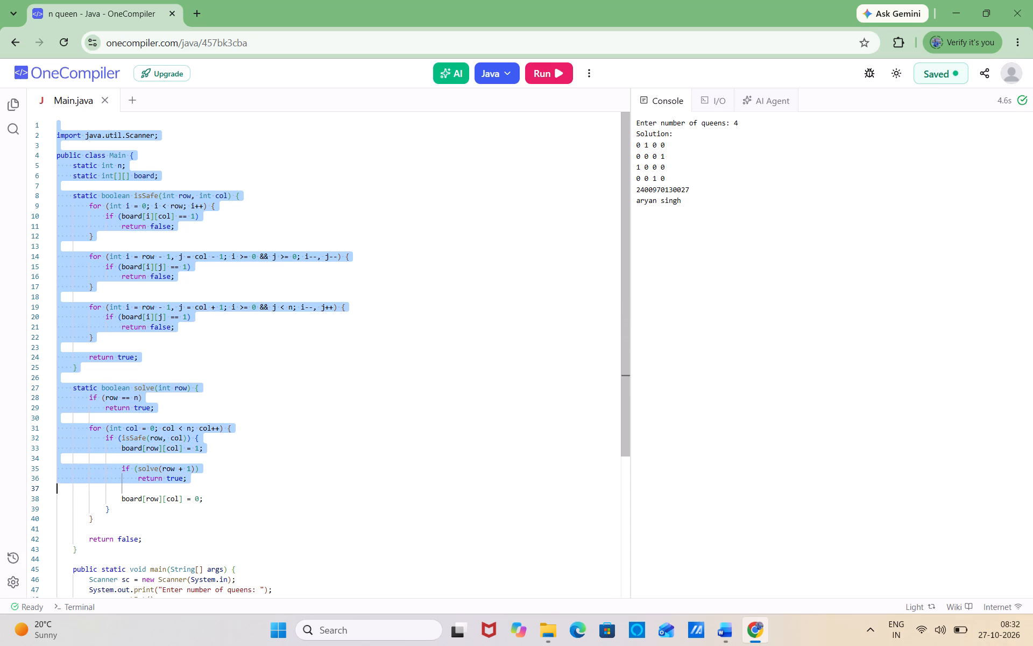
drag(84, 496, 83, 645)
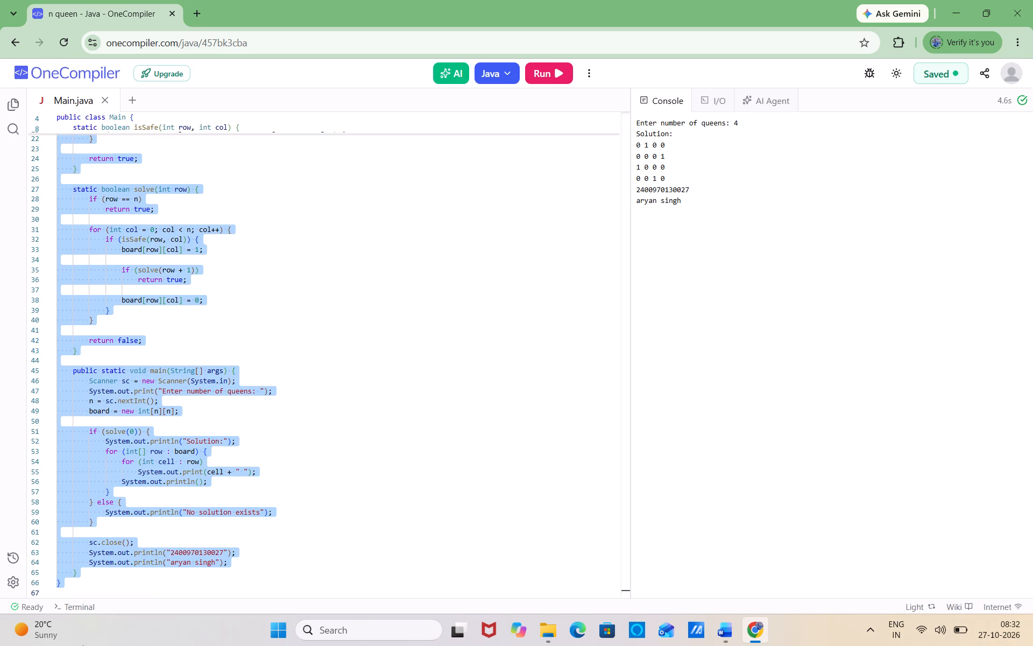
key(ctrl+c)
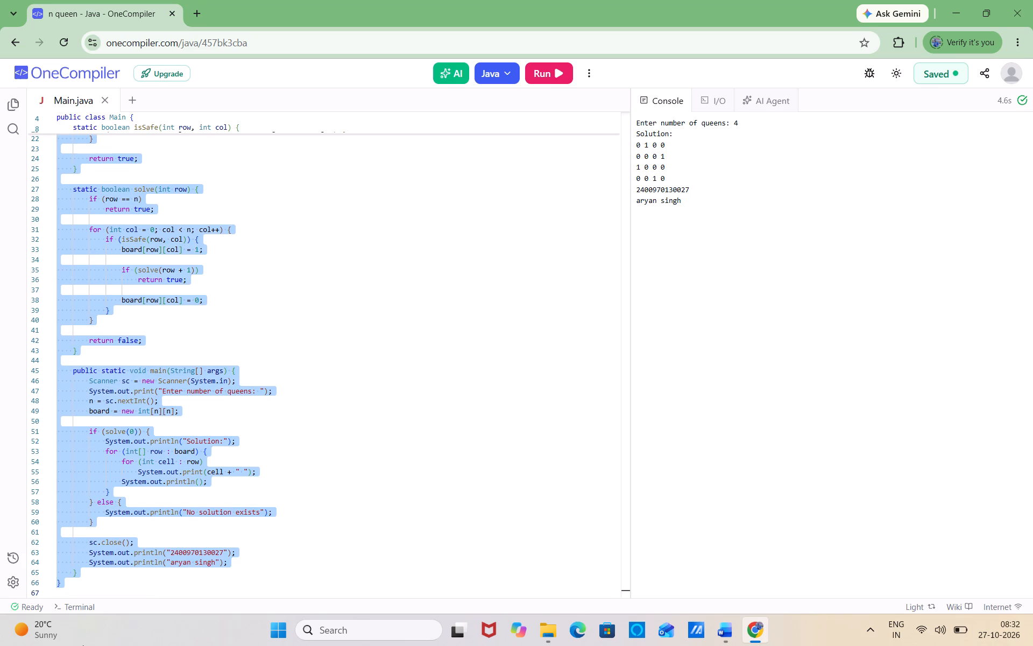
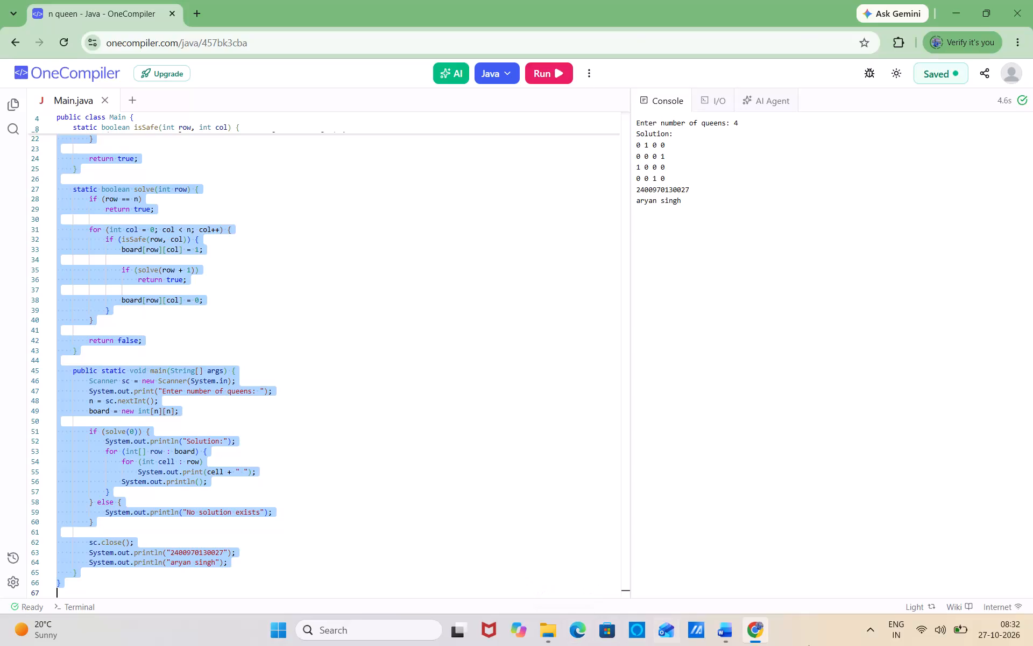
Switch to the Experiment 10 Word document and delete the whole C++ program between the Program and Output headings.
click(734, 628)
scroll(678, 468, up, 2)
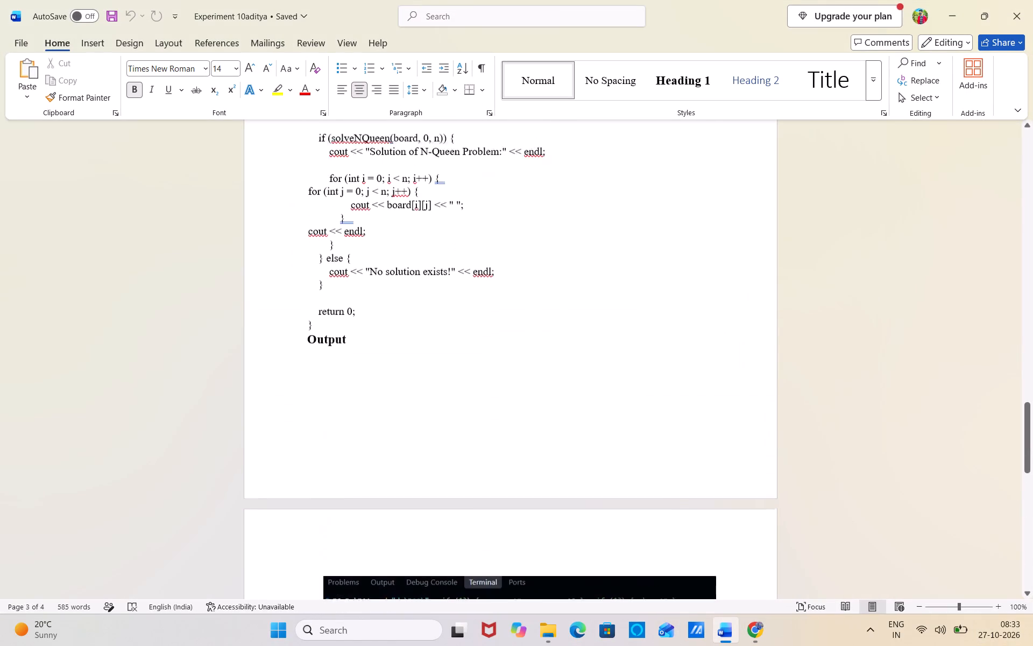
scroll(678, 468, up, 4)
scroll(678, 468, down, 1)
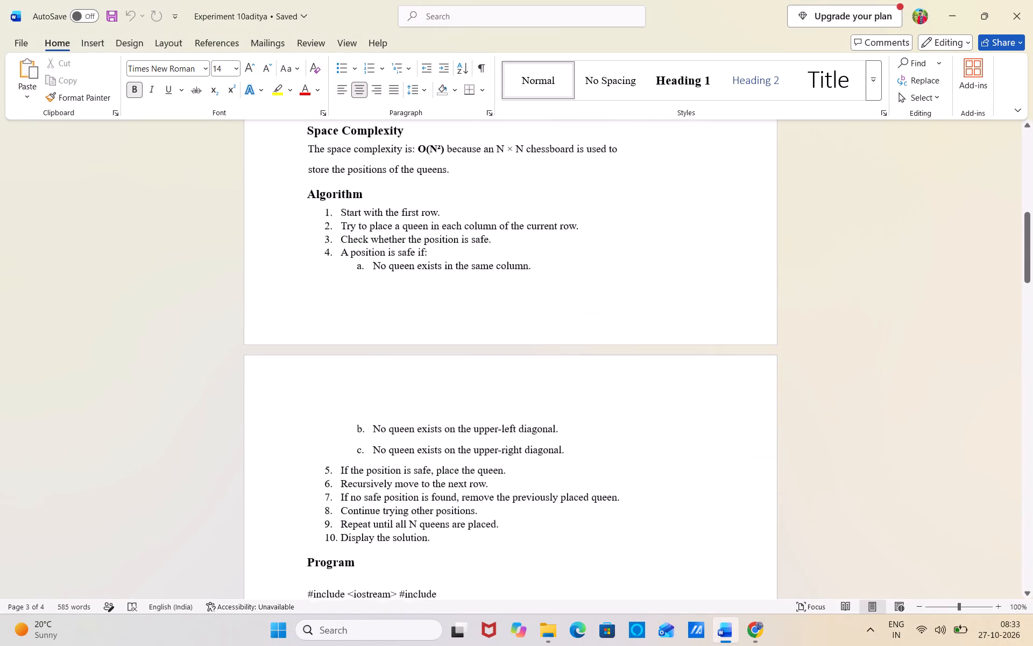
scroll(678, 468, down, 3)
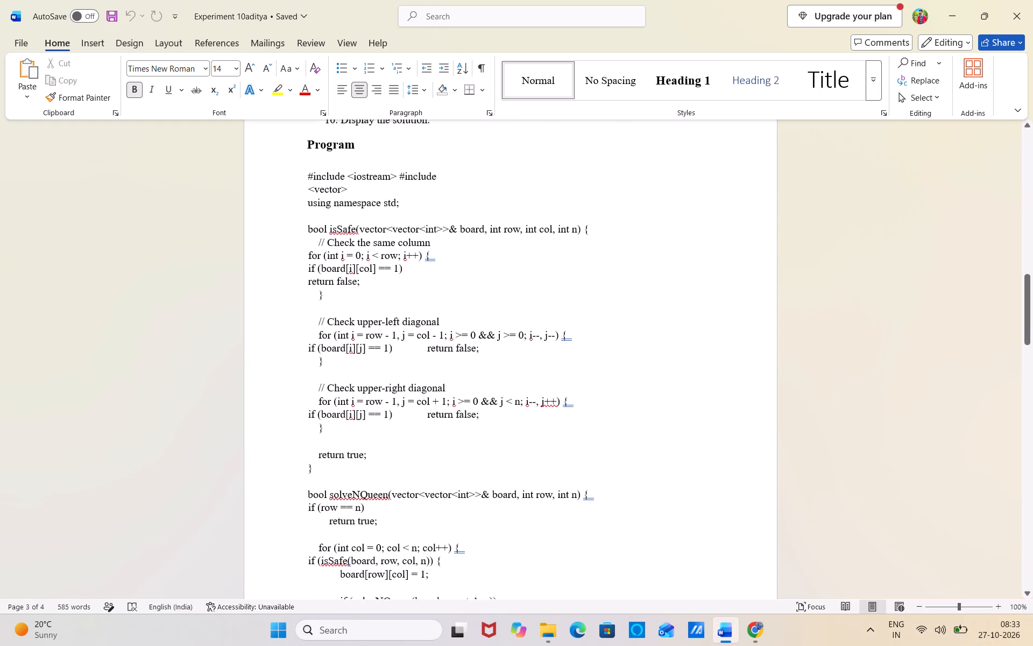
drag(299, 164, 305, 175)
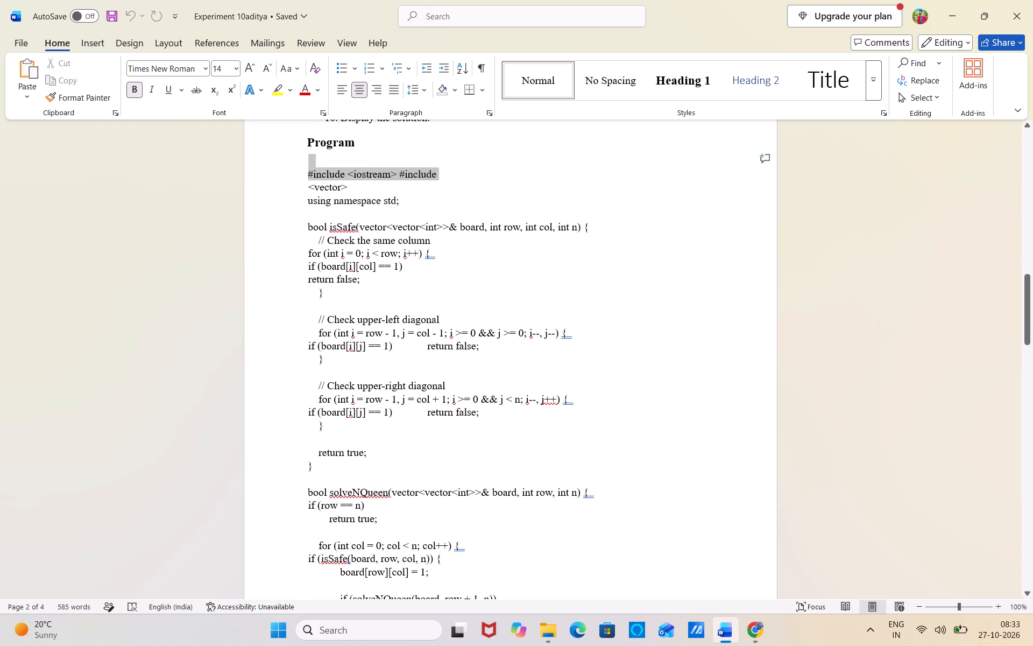
drag(305, 175, 398, 514)
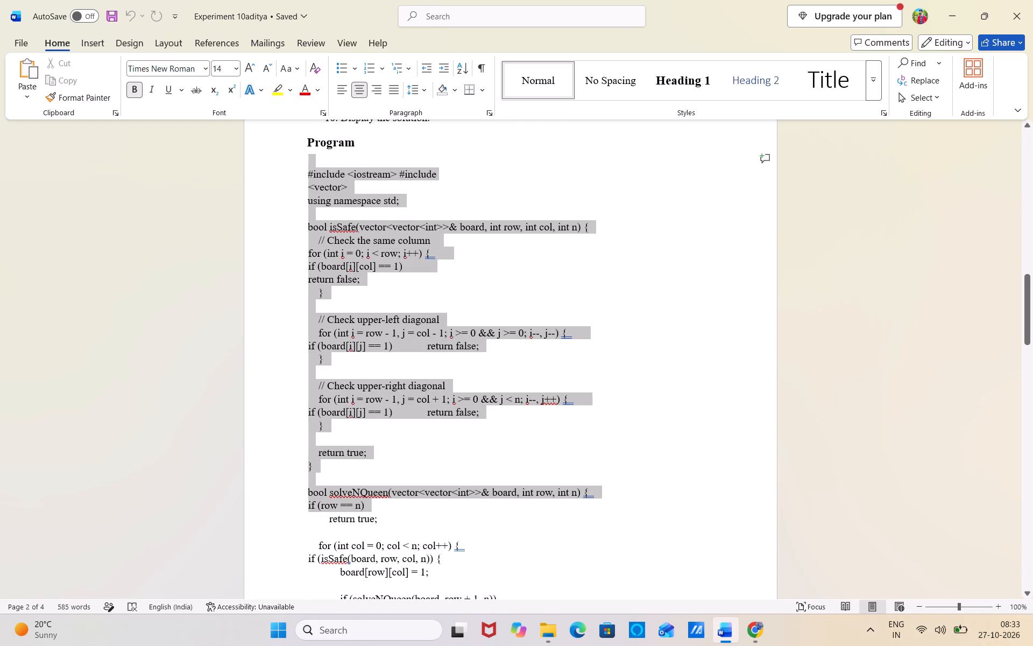
drag(398, 514, 384, 599)
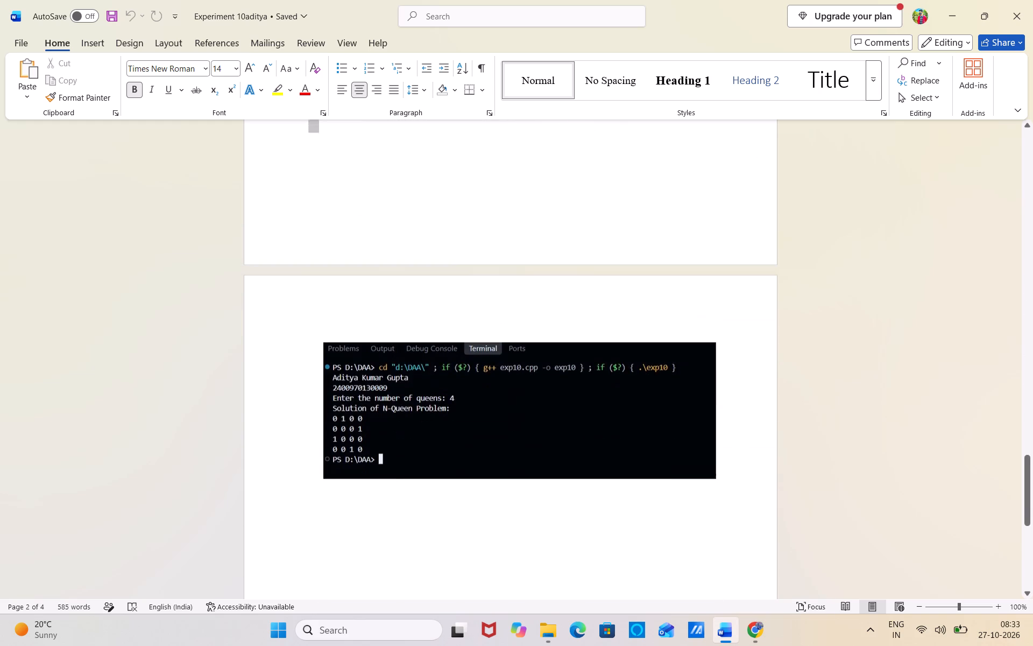
drag(384, 599, 360, 238)
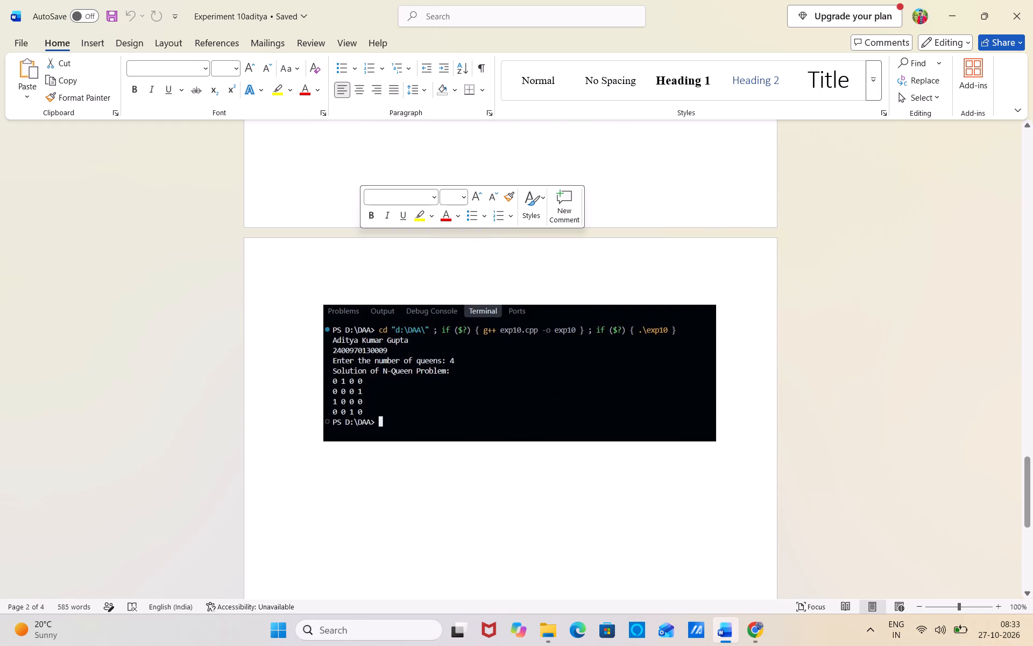
scroll(351, 164, up, 2)
drag(367, 239, 367, 226)
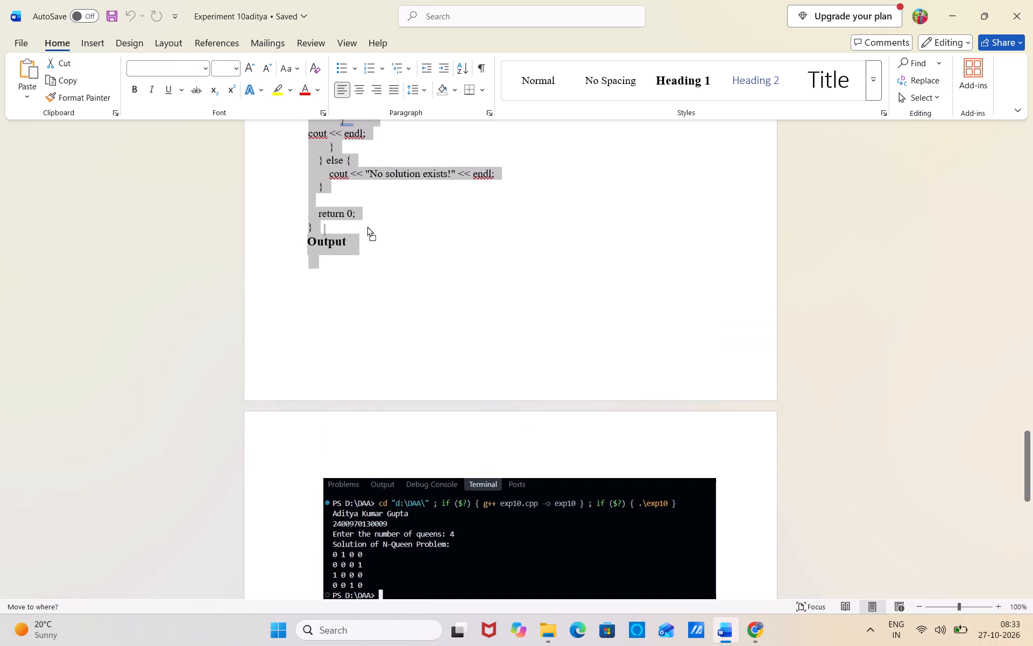
drag(367, 226, 366, 224)
drag(363, 227, 345, 73)
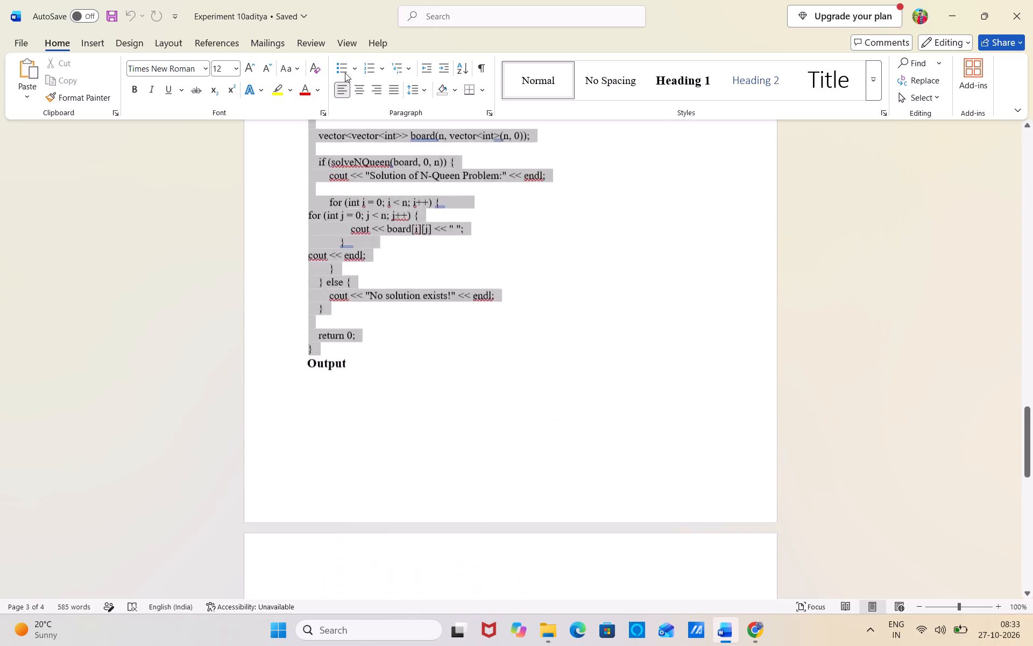
drag(345, 73, 338, 130)
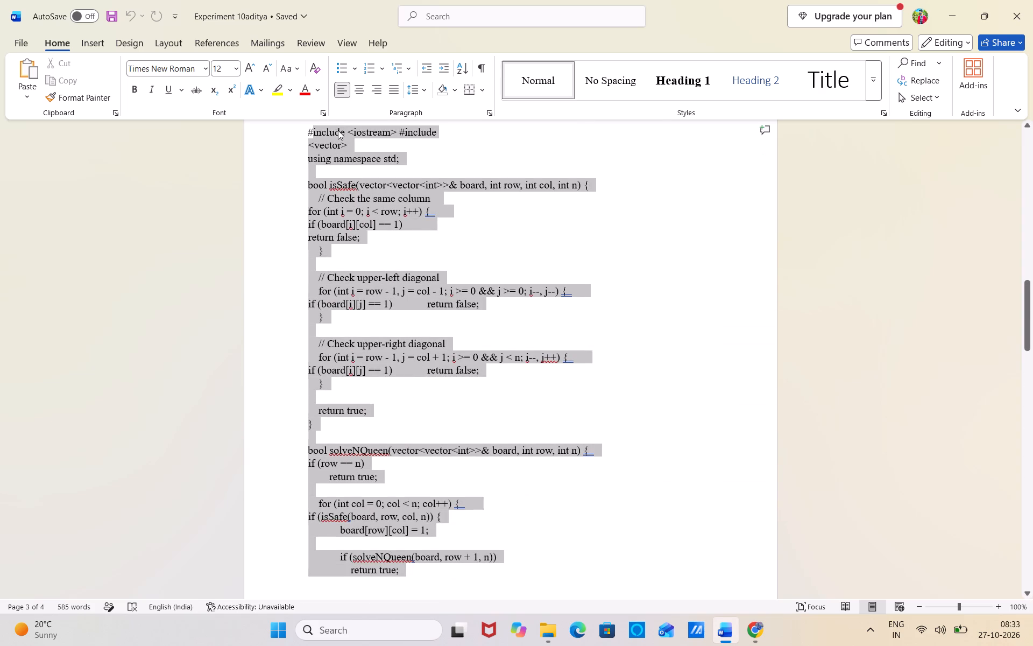
drag(338, 130, 310, 256)
key(BackSpace)
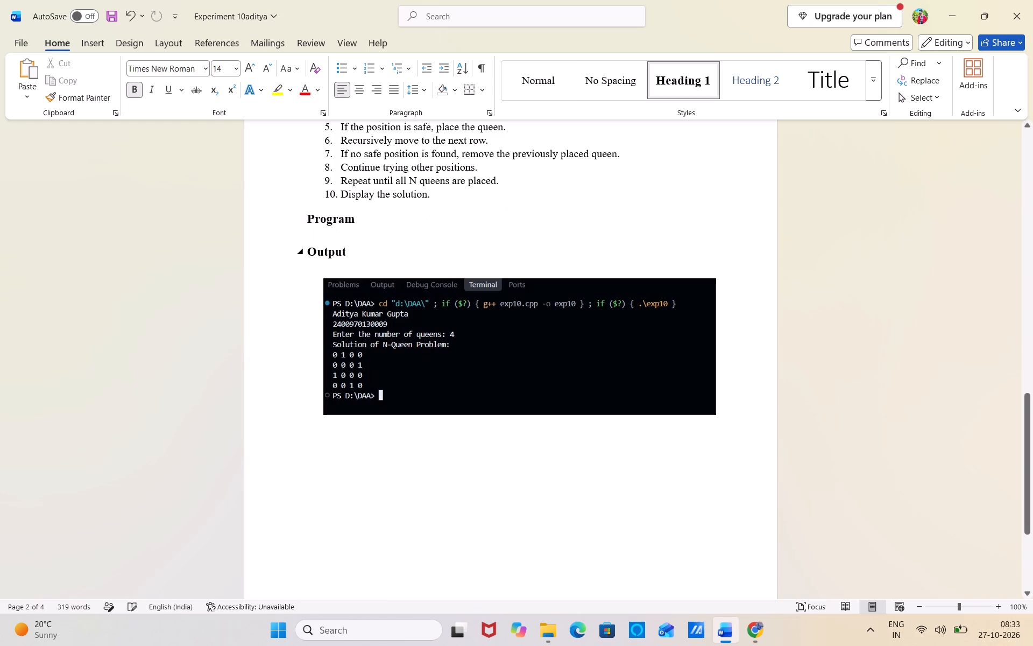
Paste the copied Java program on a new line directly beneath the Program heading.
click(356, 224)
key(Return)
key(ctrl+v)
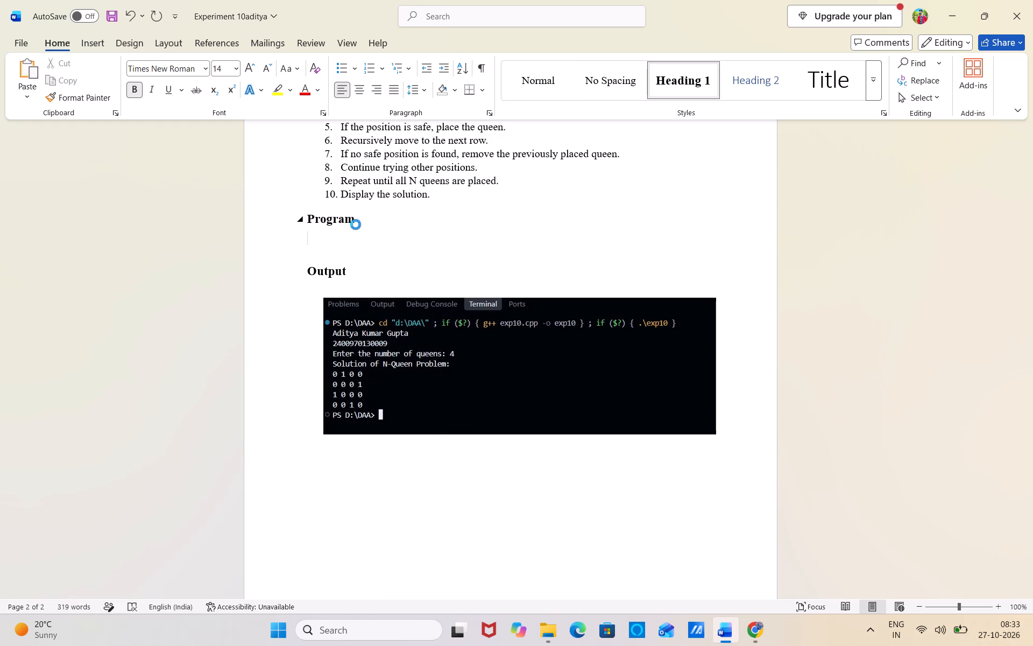
Review the pasted Java program's formatting and the page layout from the start of the document to the code.
scroll(356, 224, up, 3)
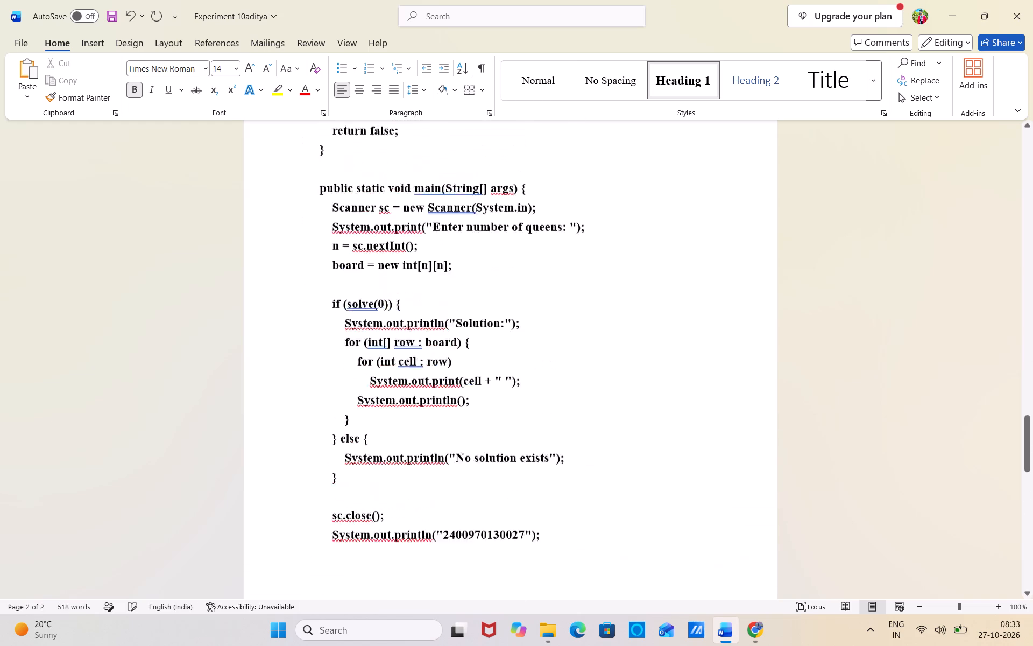
scroll(356, 224, up, 4)
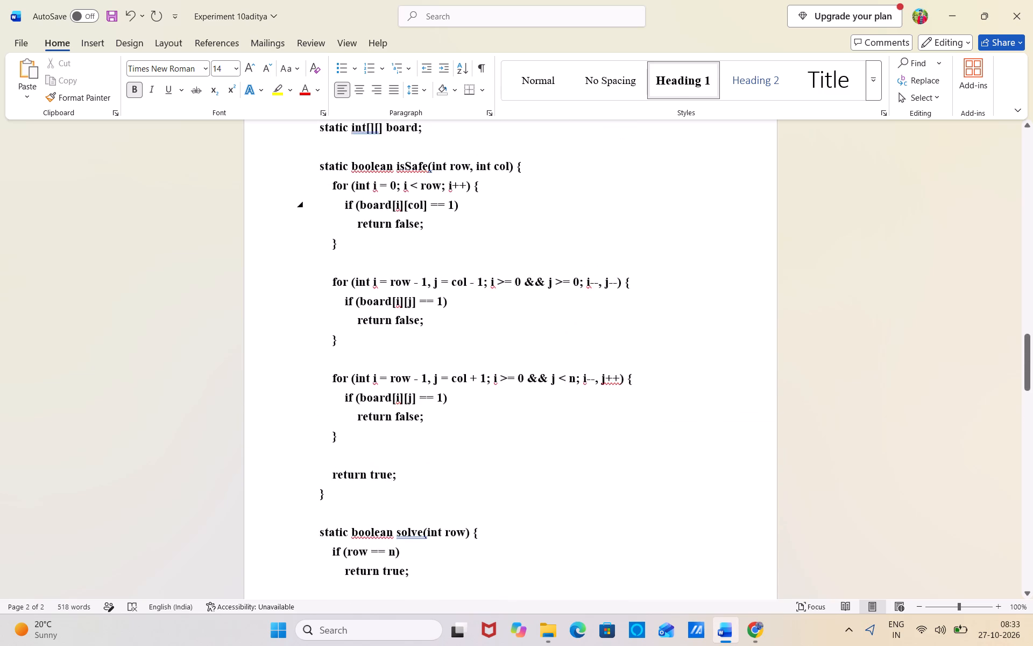
scroll(356, 224, up, 3)
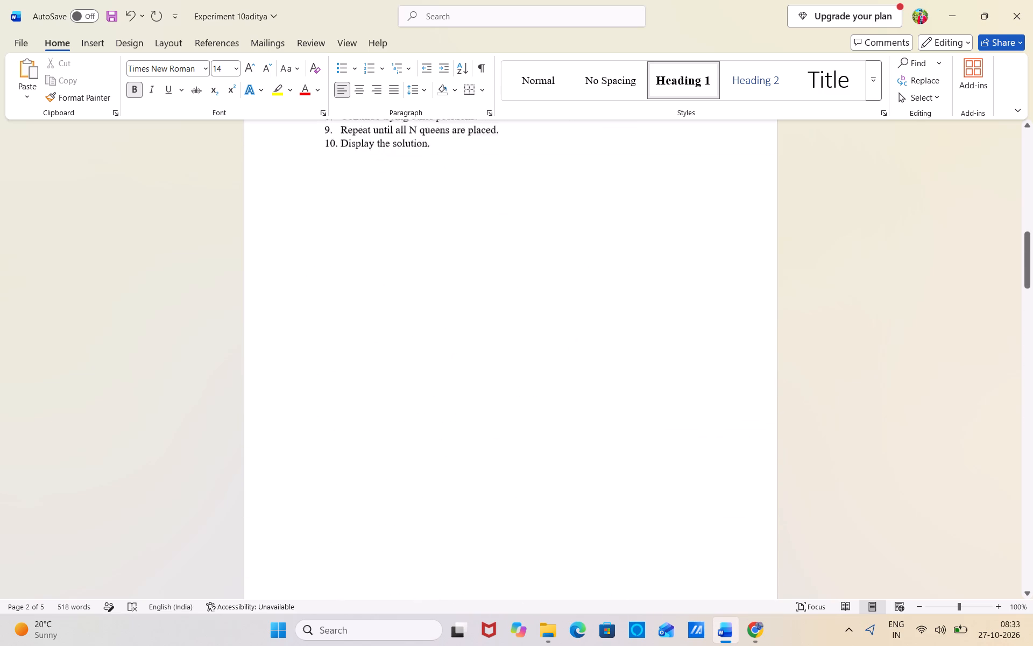
scroll(352, 236, up, 5)
scroll(352, 236, down, 2)
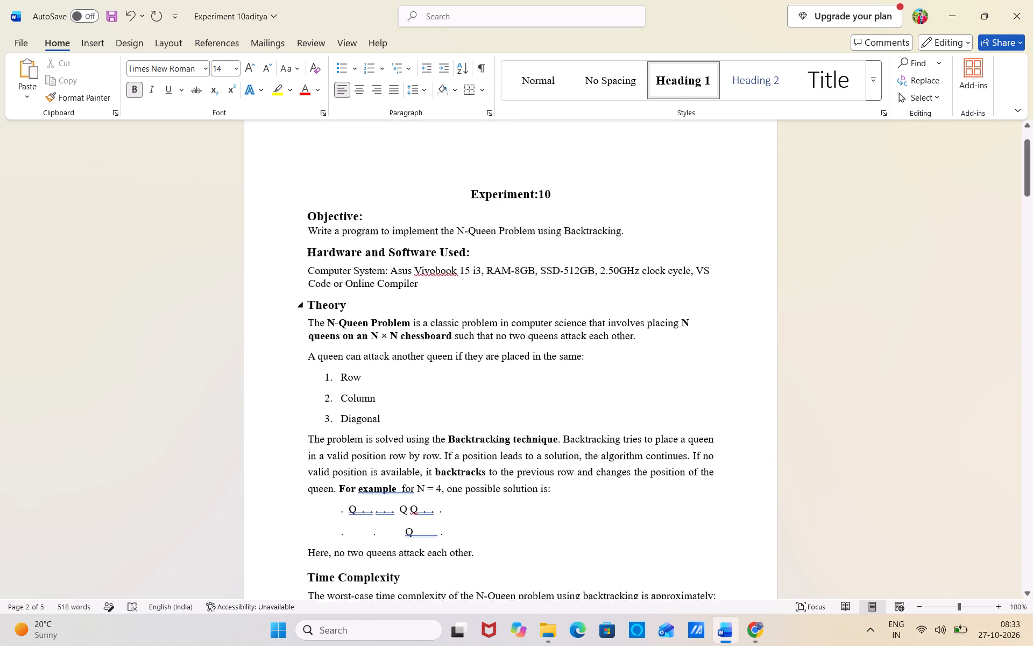
scroll(352, 236, down, 5)
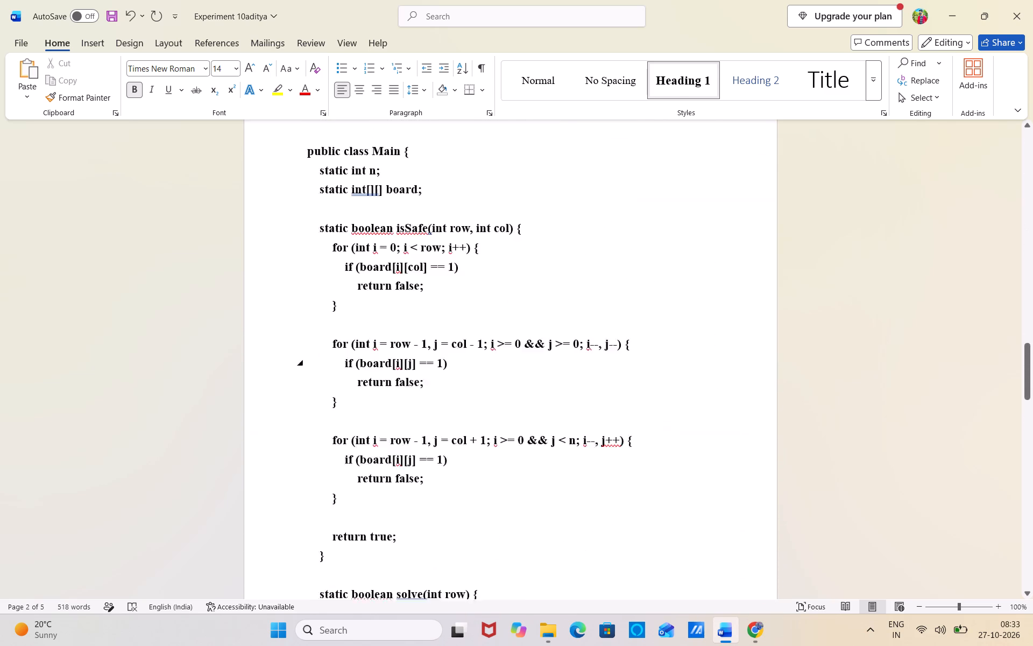
scroll(352, 236, down, 6)
scroll(352, 236, up, 3)
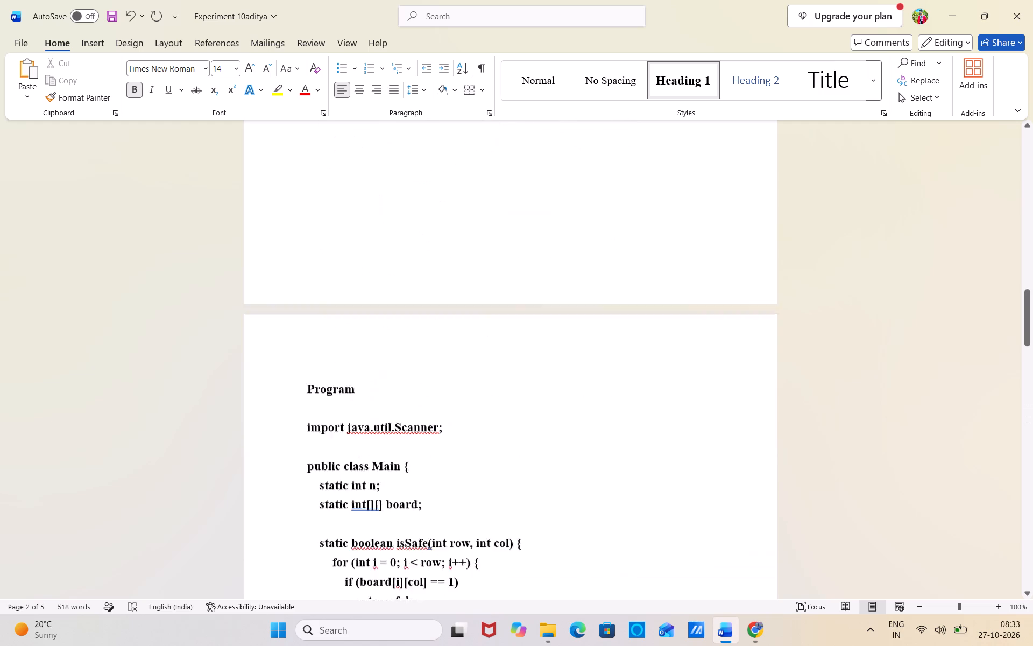
scroll(352, 236, up, 3)
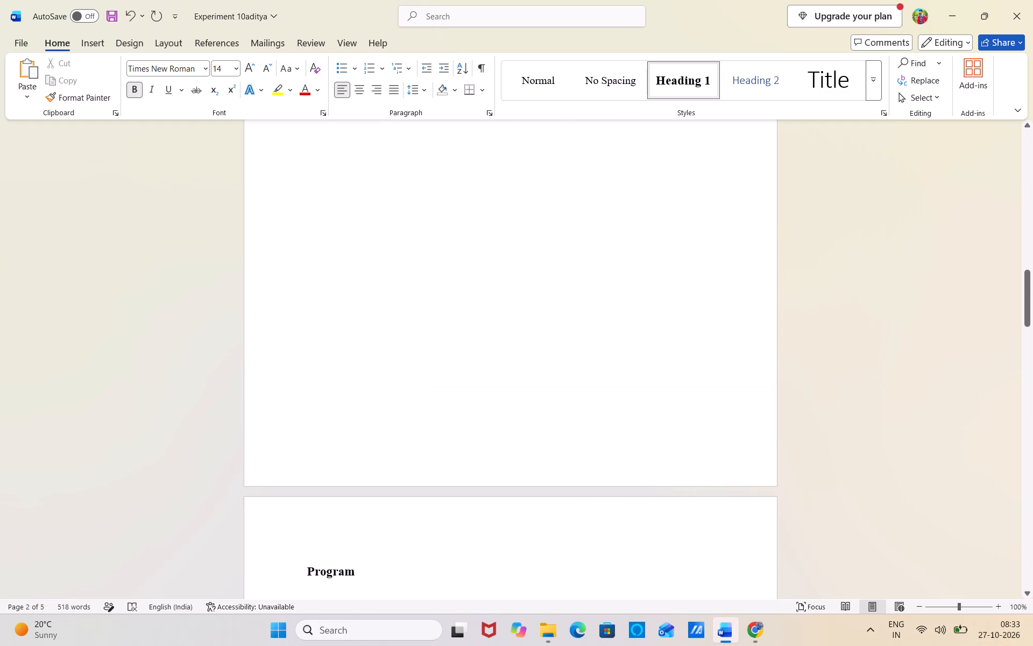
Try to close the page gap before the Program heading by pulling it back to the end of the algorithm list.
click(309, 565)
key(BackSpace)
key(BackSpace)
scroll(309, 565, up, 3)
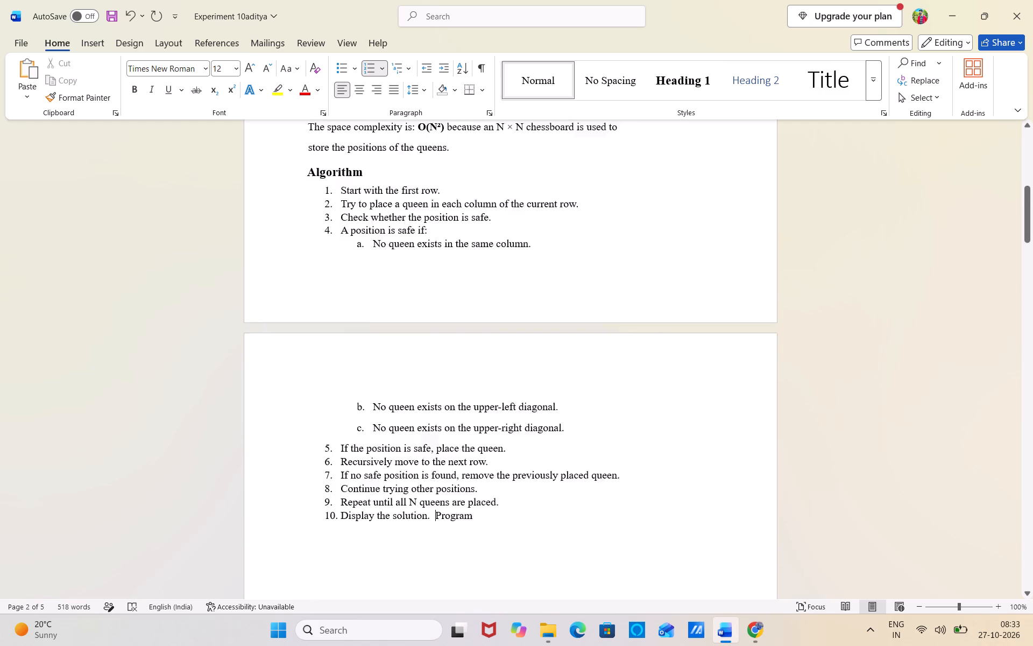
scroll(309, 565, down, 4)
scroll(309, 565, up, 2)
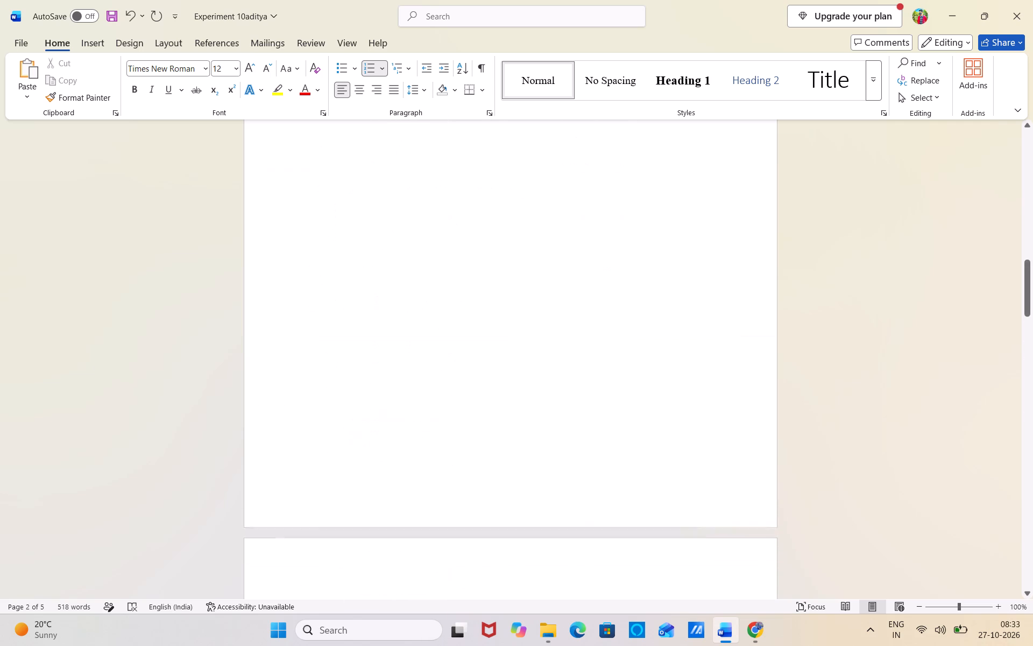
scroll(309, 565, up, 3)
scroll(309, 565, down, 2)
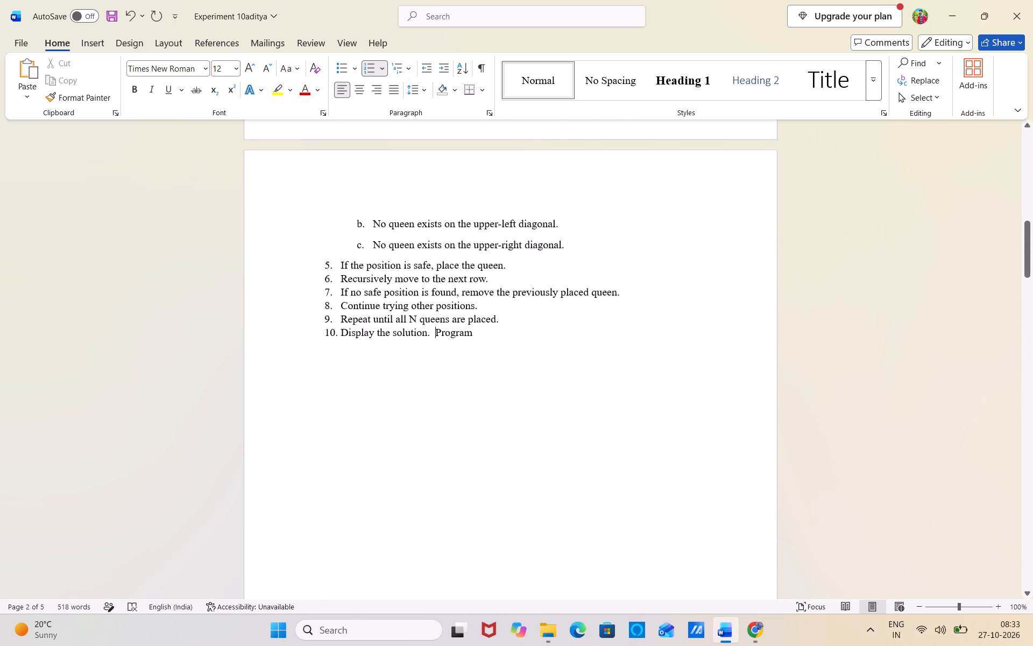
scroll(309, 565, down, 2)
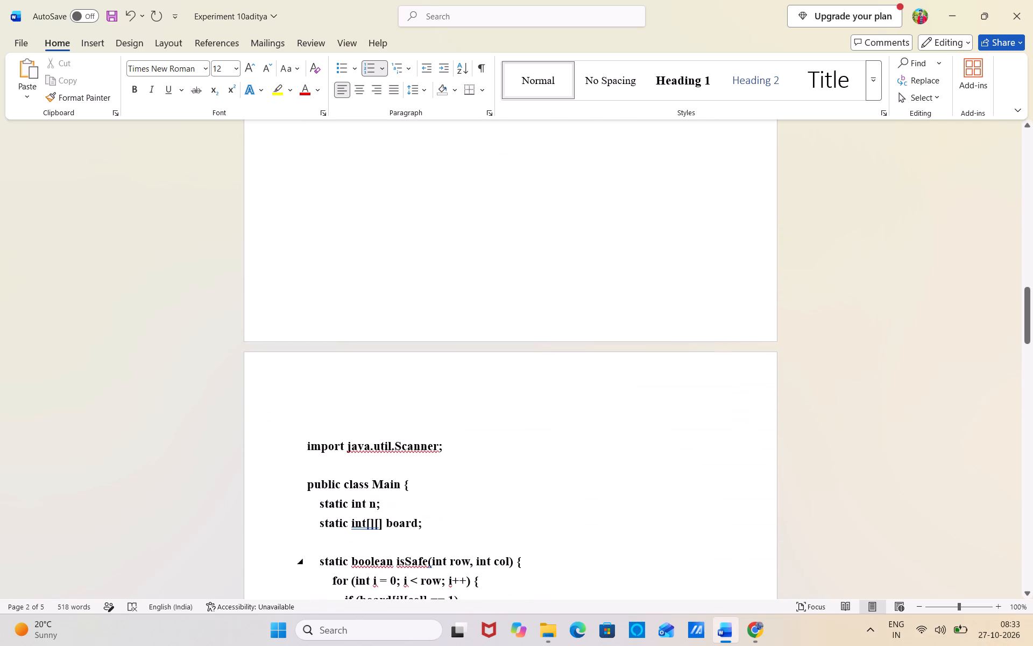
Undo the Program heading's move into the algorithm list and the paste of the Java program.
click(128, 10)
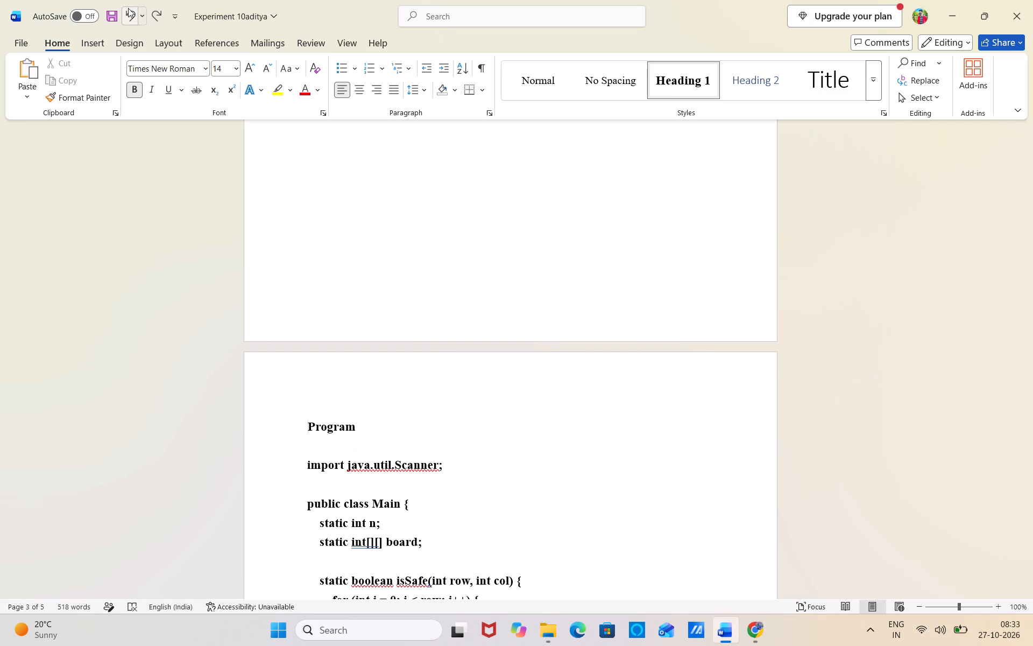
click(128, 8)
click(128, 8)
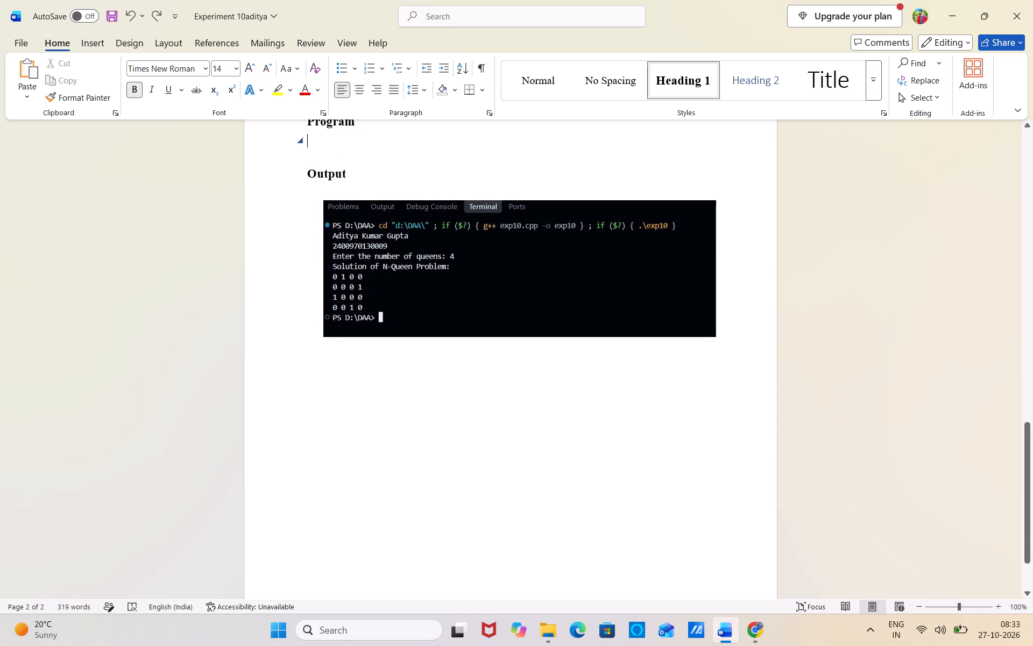
Add two blank, non-bold Normal-style lines directly after the Program heading.
scroll(315, 149, up, 3)
click(327, 279)
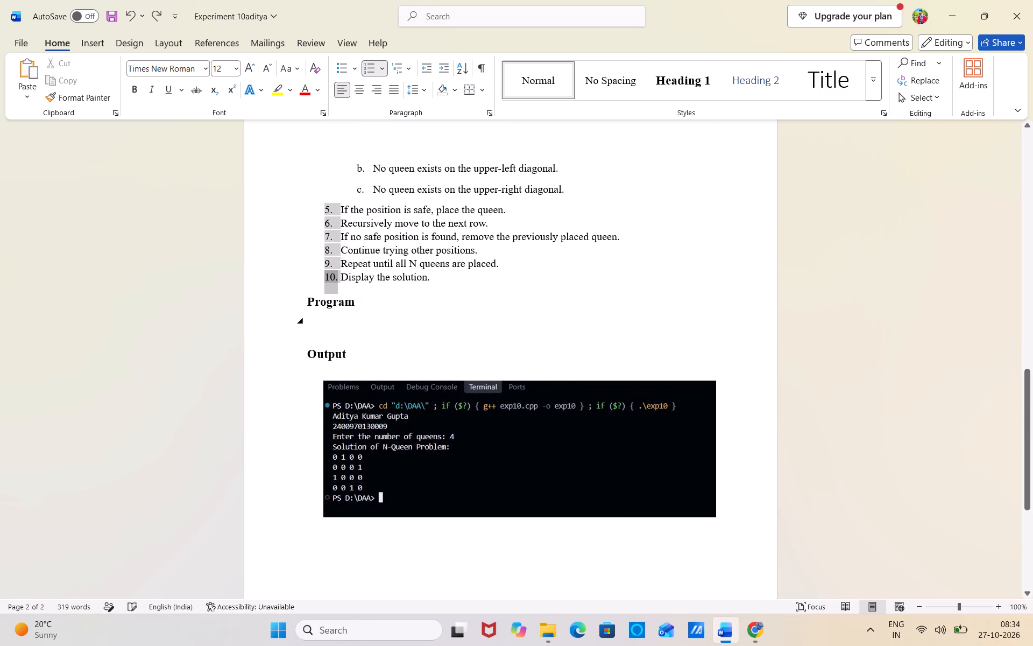
click(384, 321)
click(381, 282)
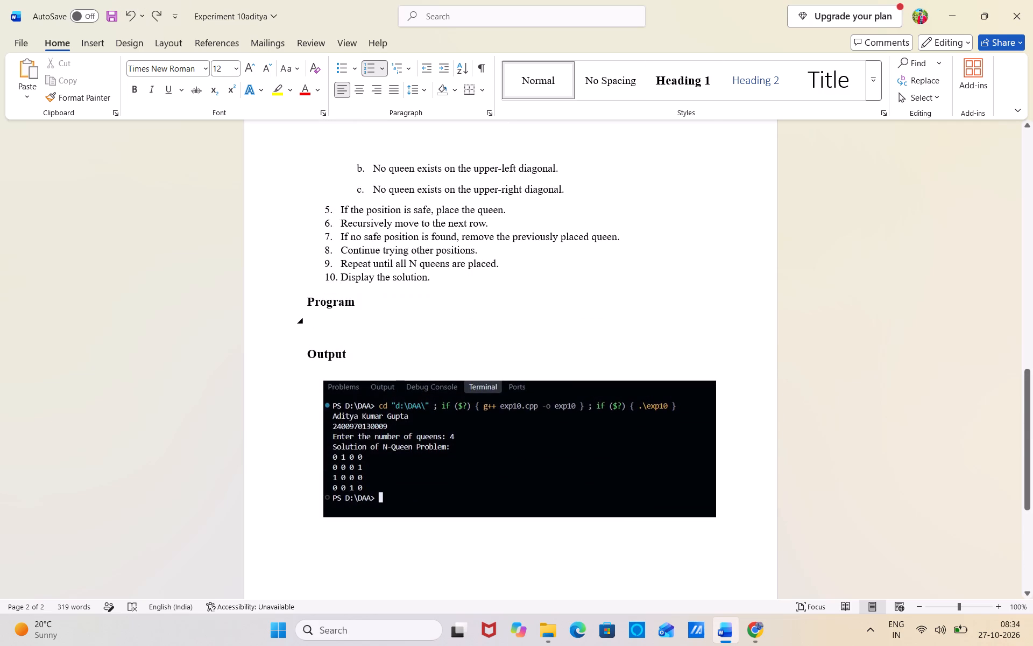
click(377, 311)
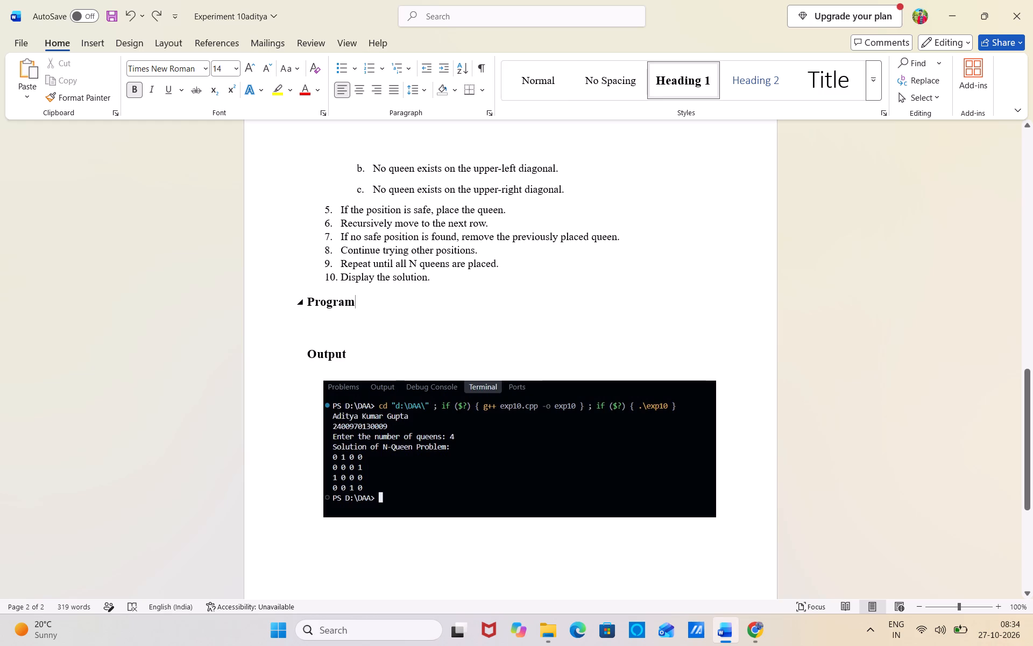
click(139, 83)
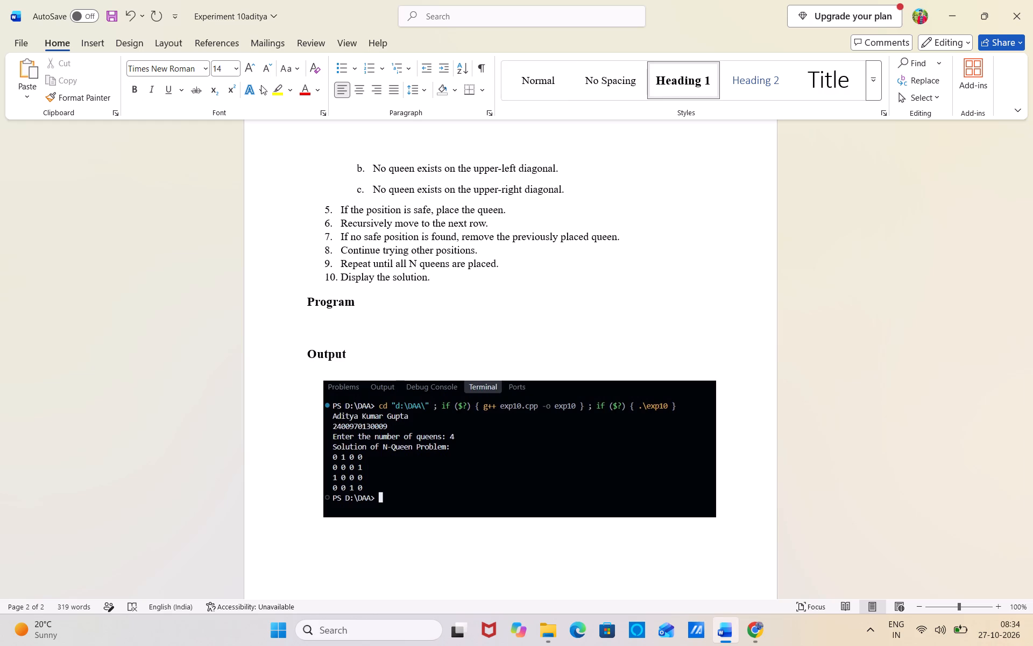
click(357, 305)
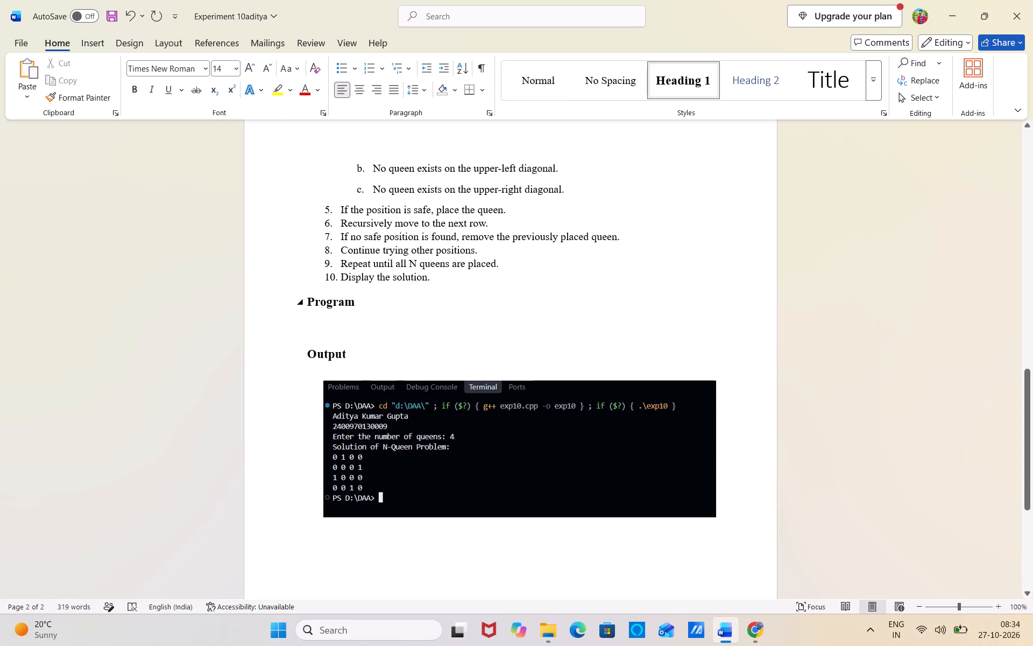
click(373, 269)
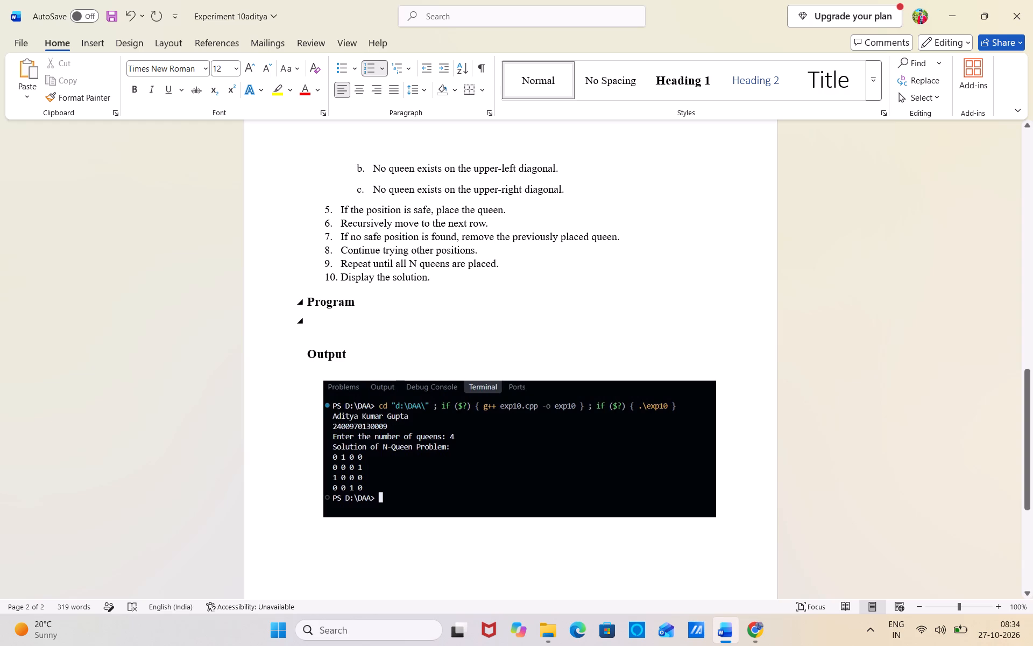
click(357, 305)
key(Return)
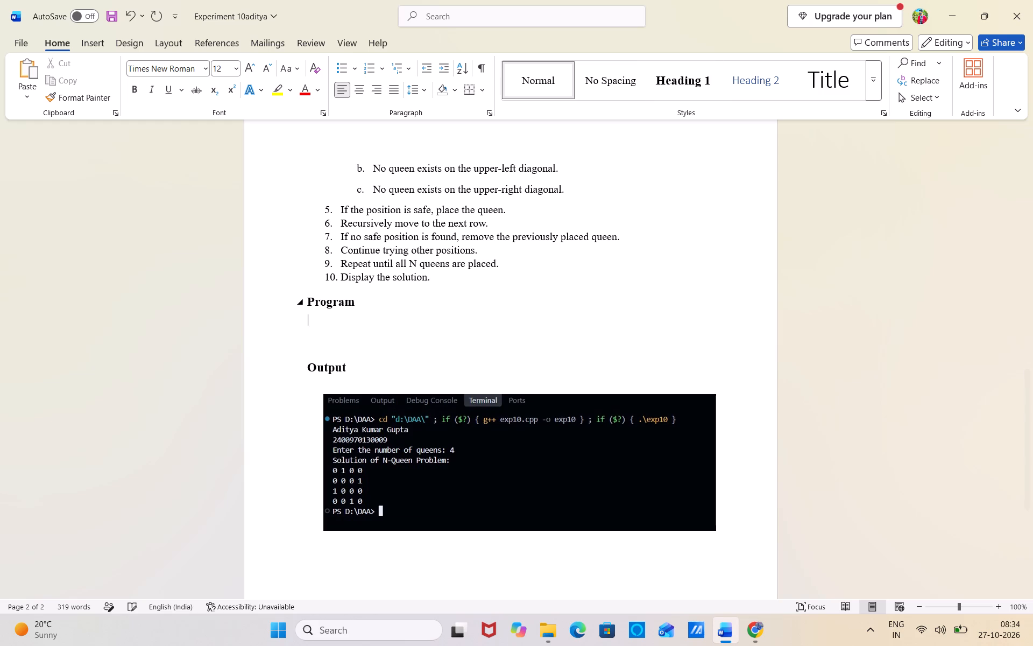
key(Return)
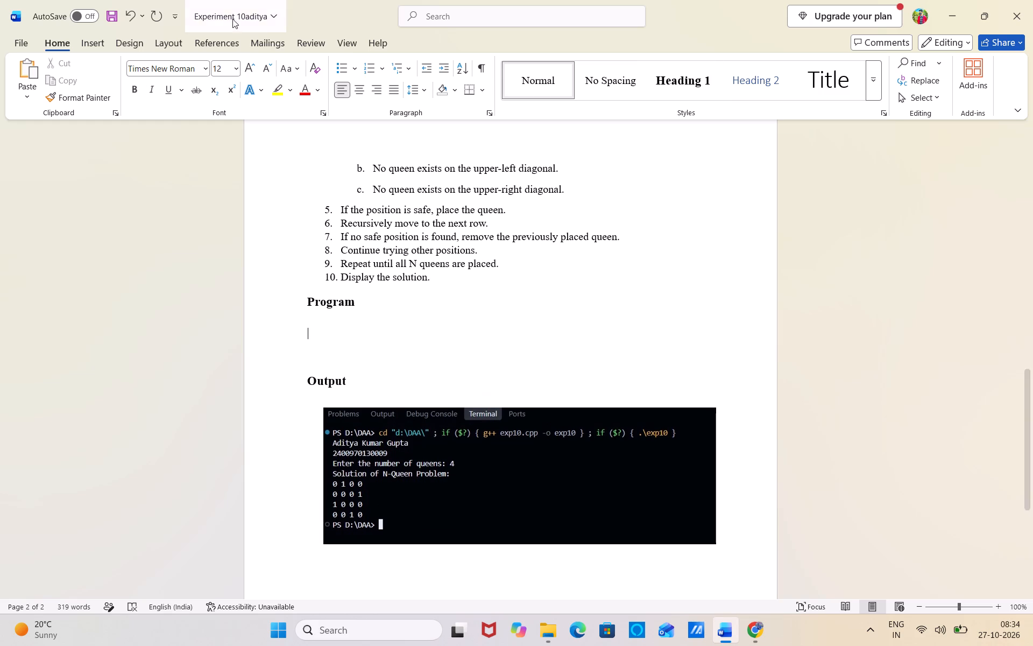
Paste the copied Java program below the Program heading as regular 12 pt Times New Roman text.
click(137, 89)
click(137, 89)
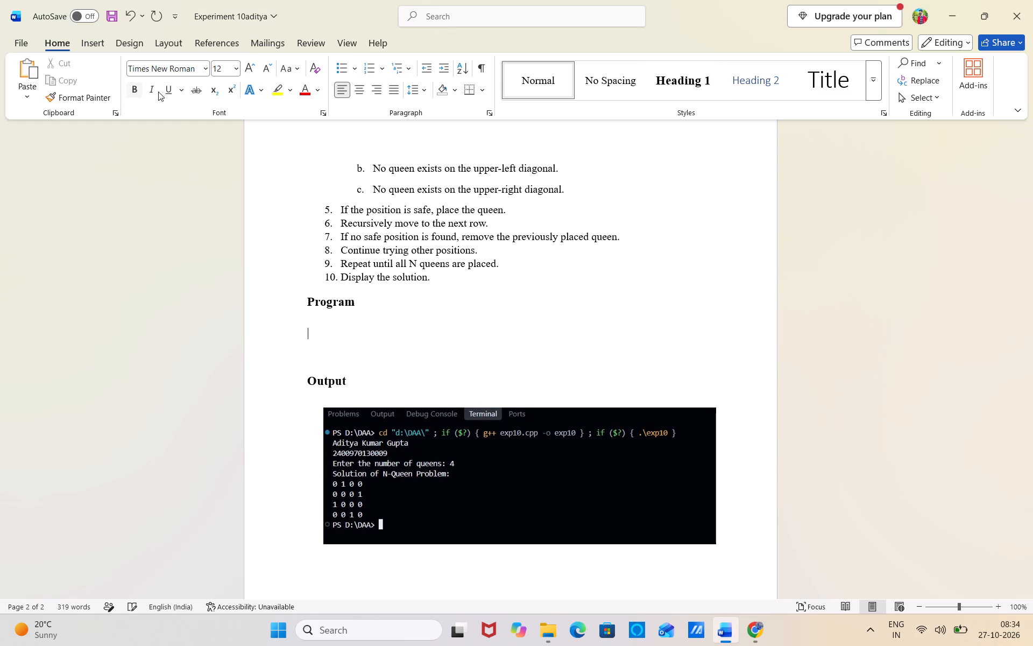
click(235, 72)
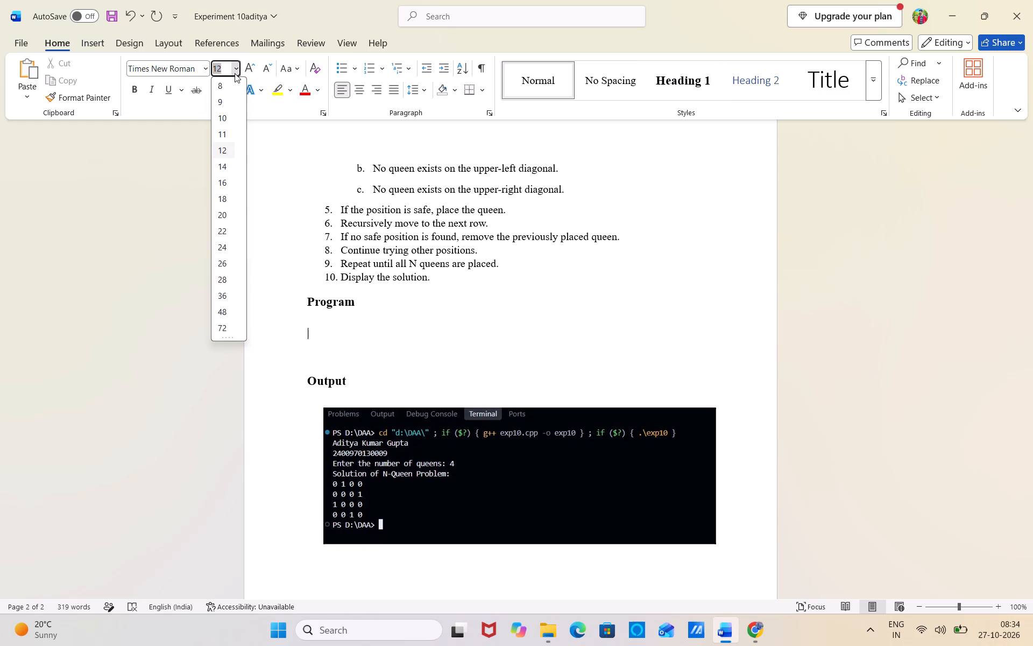
click(237, 61)
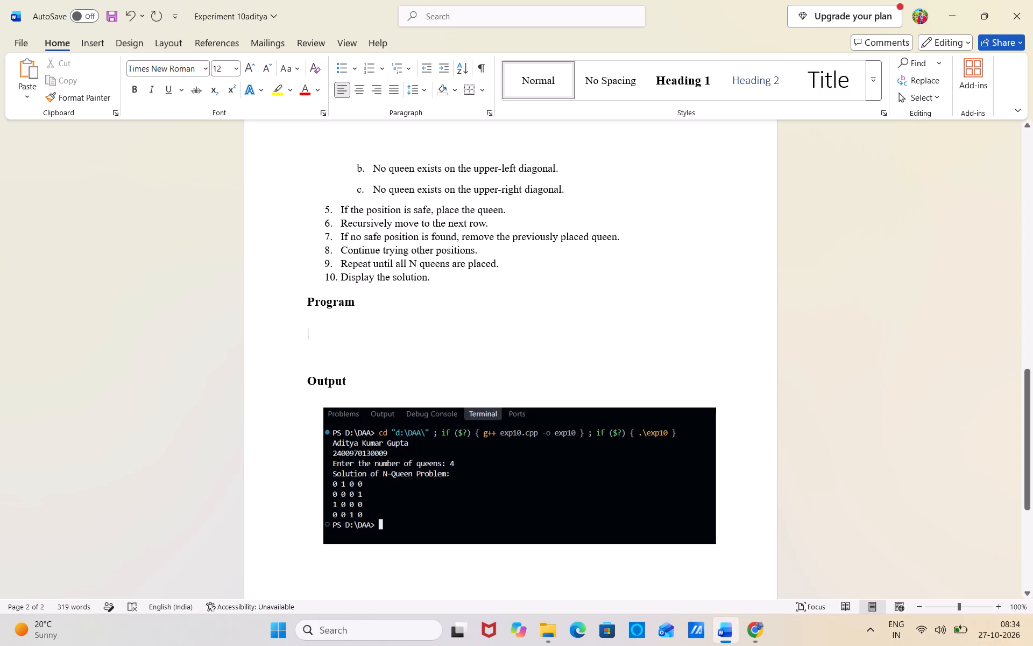
key(ctrl+v)
Review the layout of the pasted Java program and its page breaks, from the algorithm list to the output picture.
scroll(224, 225, up, 3)
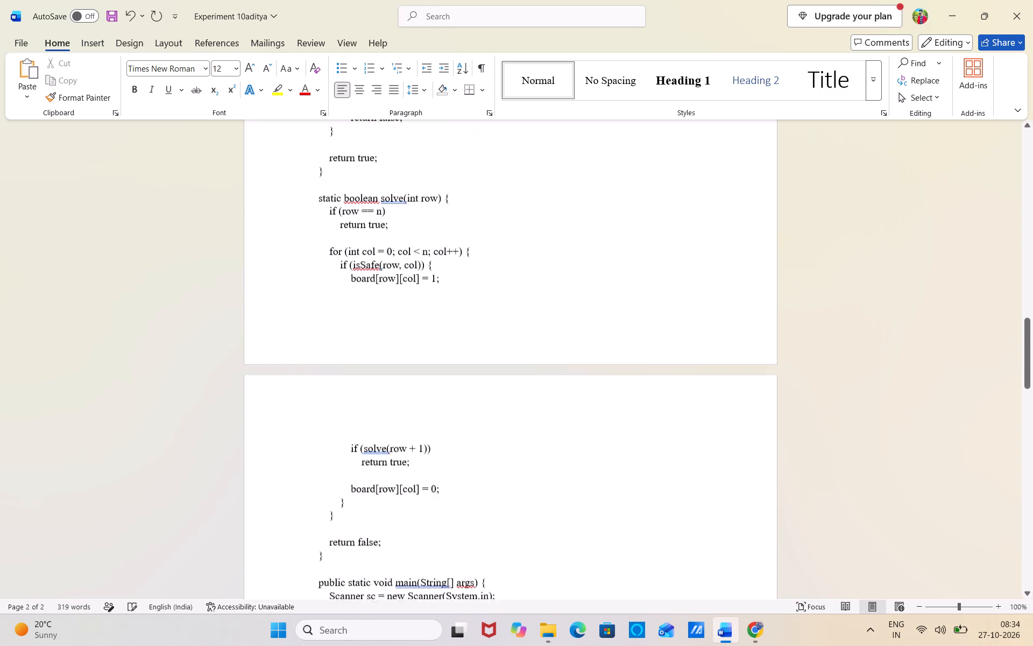
scroll(224, 225, up, 3)
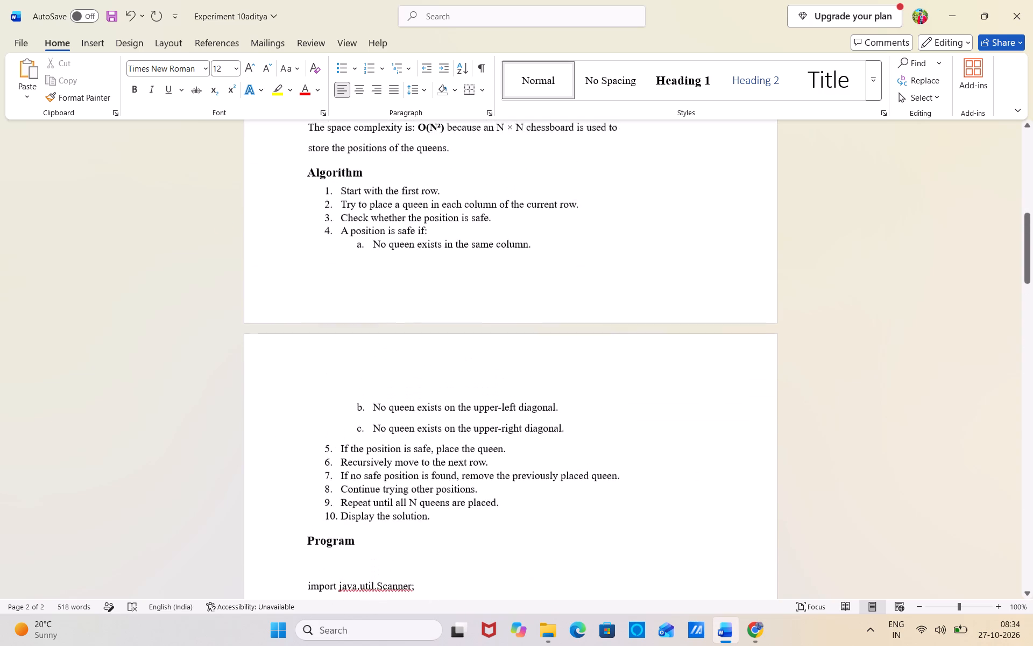
scroll(224, 225, up, 1)
scroll(224, 225, down, 2)
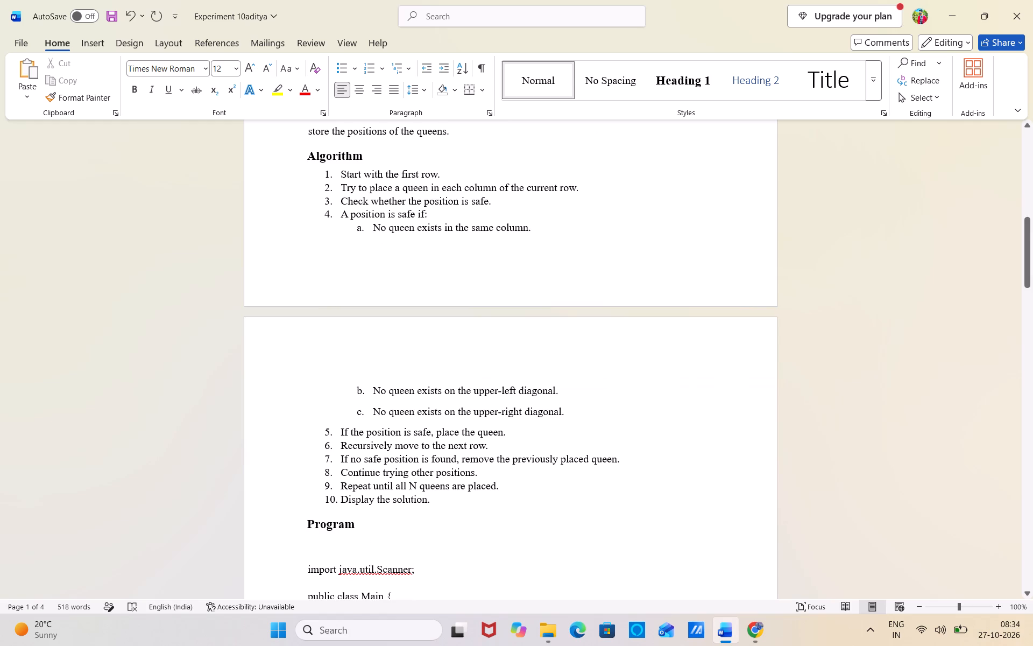
scroll(354, 389, down, 3)
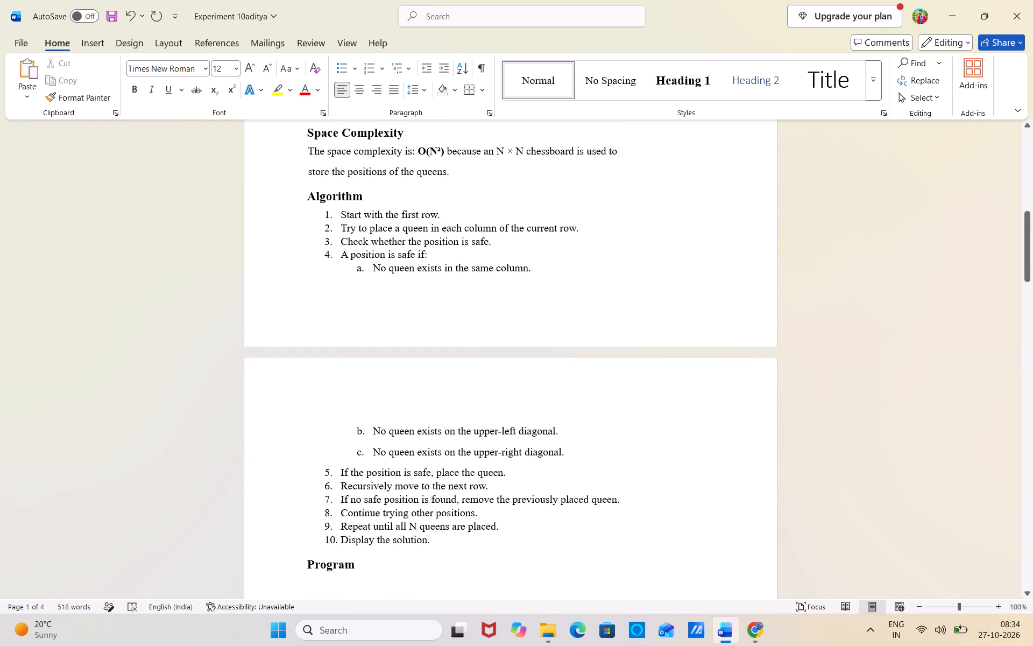
scroll(354, 389, down, 4)
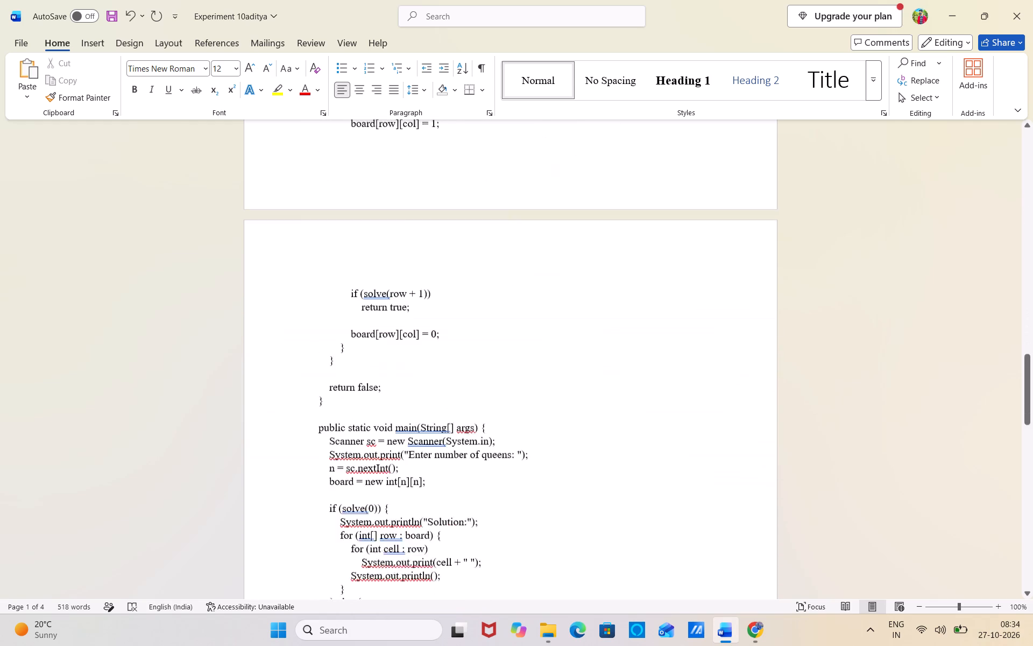
scroll(354, 389, down, 2)
scroll(354, 389, up, 2)
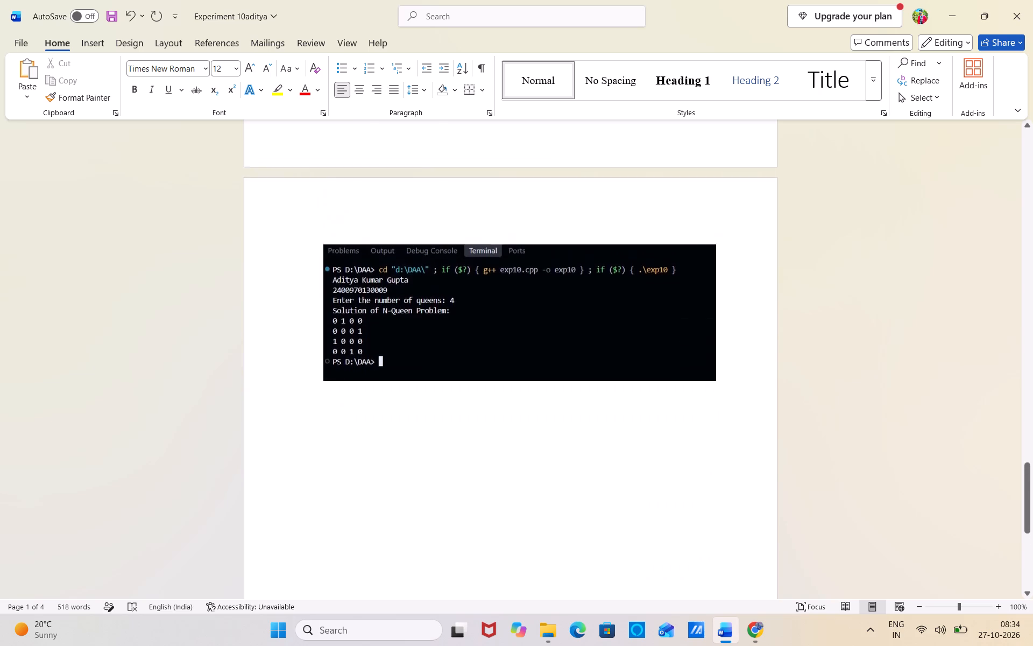
scroll(354, 389, up, 1)
Cut the old C++ terminal screenshot out of the Output section.
scroll(354, 389, down, 2)
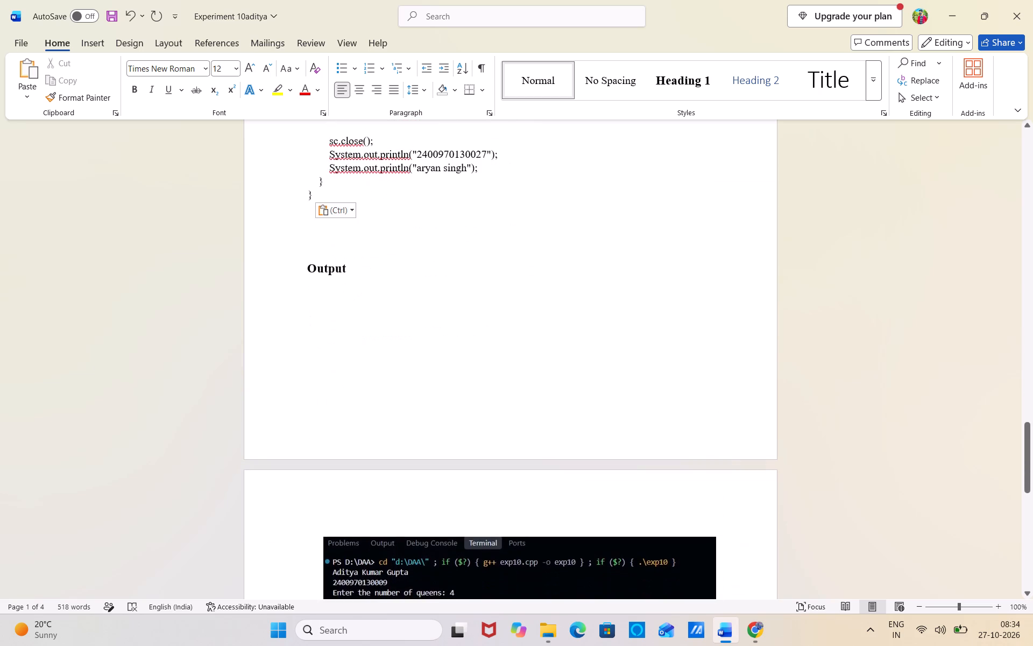
scroll(371, 512, down, 1)
click(371, 512)
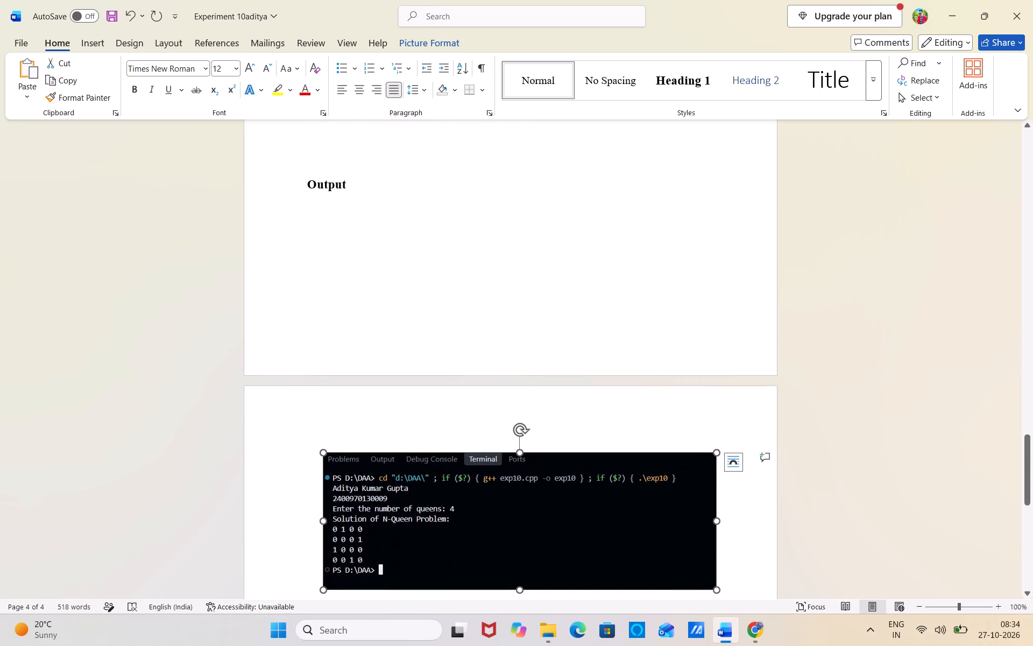
right_click(371, 512)
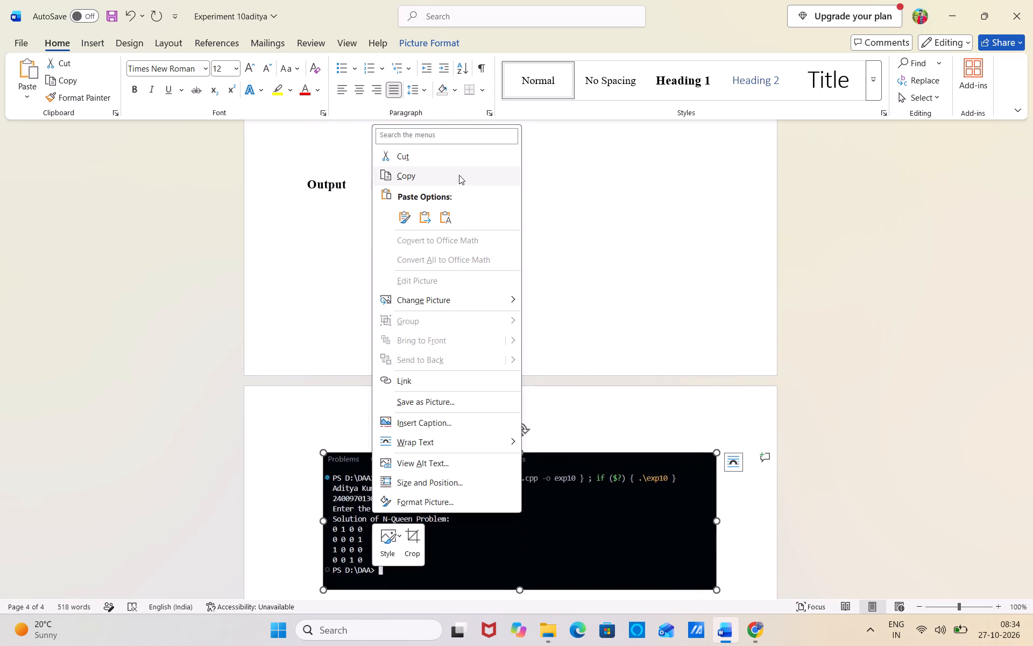
click(461, 159)
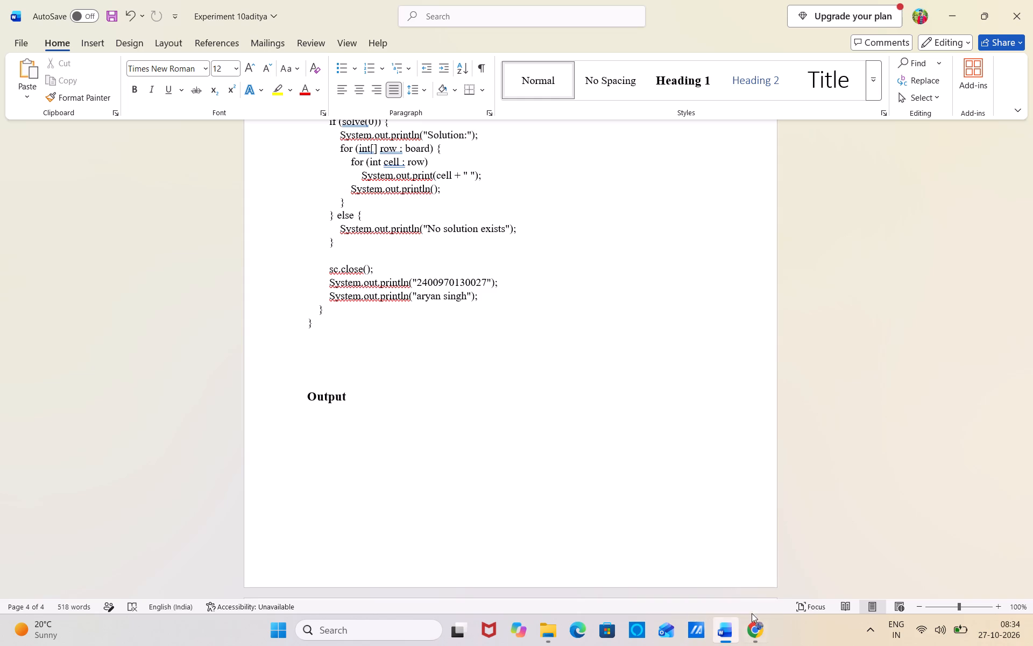
Switch to OneCompiler in Chrome and capture a screenshot of the console output, from the queen-count prompt to the last printed line.
click(760, 630)
click(742, 270)
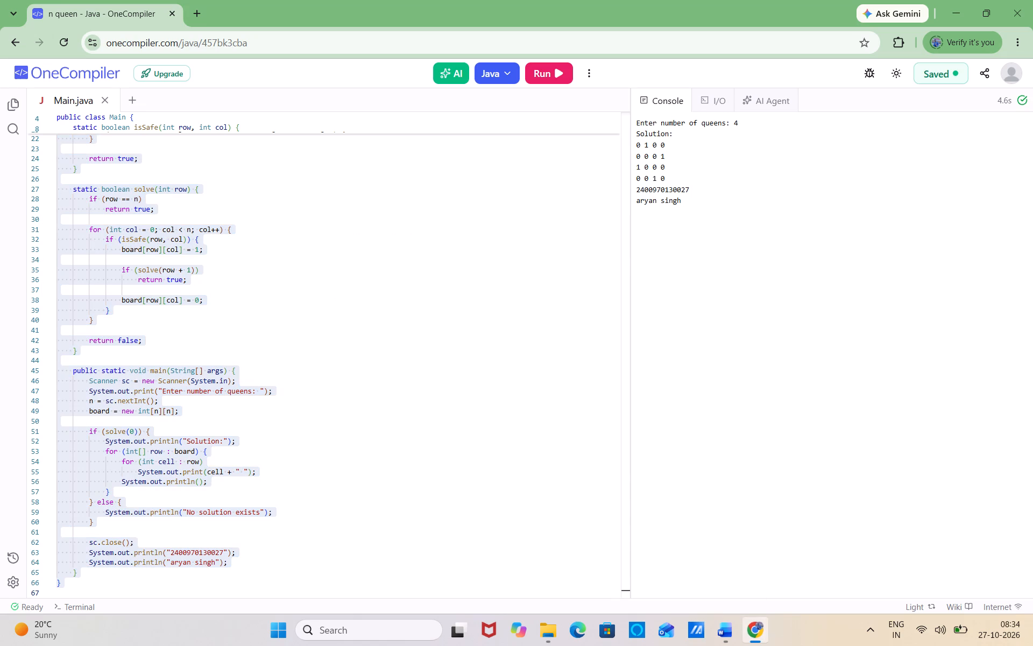
key(shift+super+s)
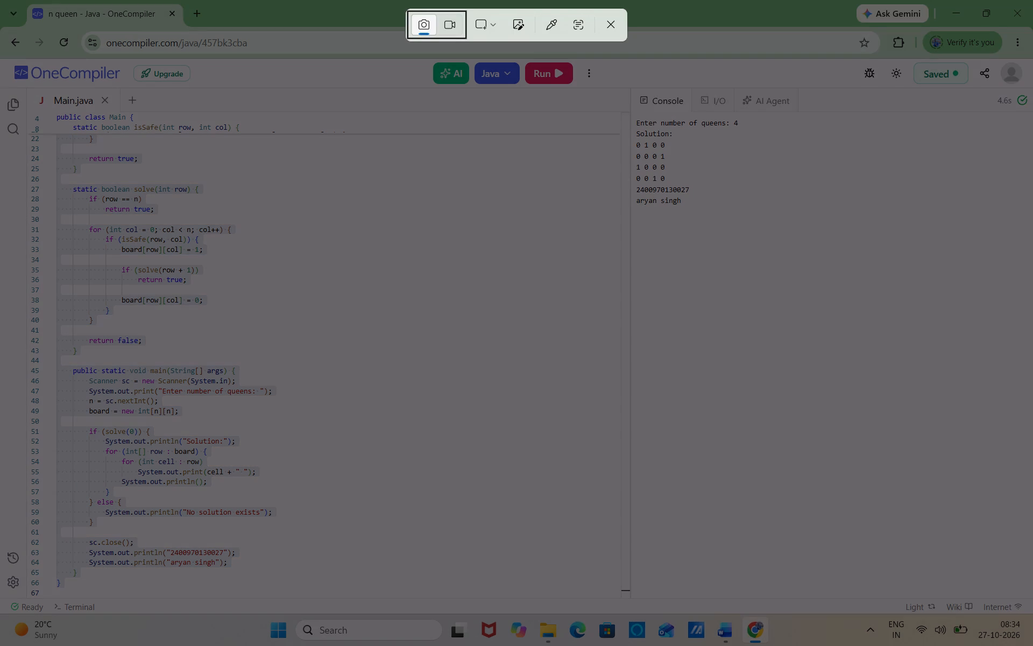
drag(634, 119, 1015, 218)
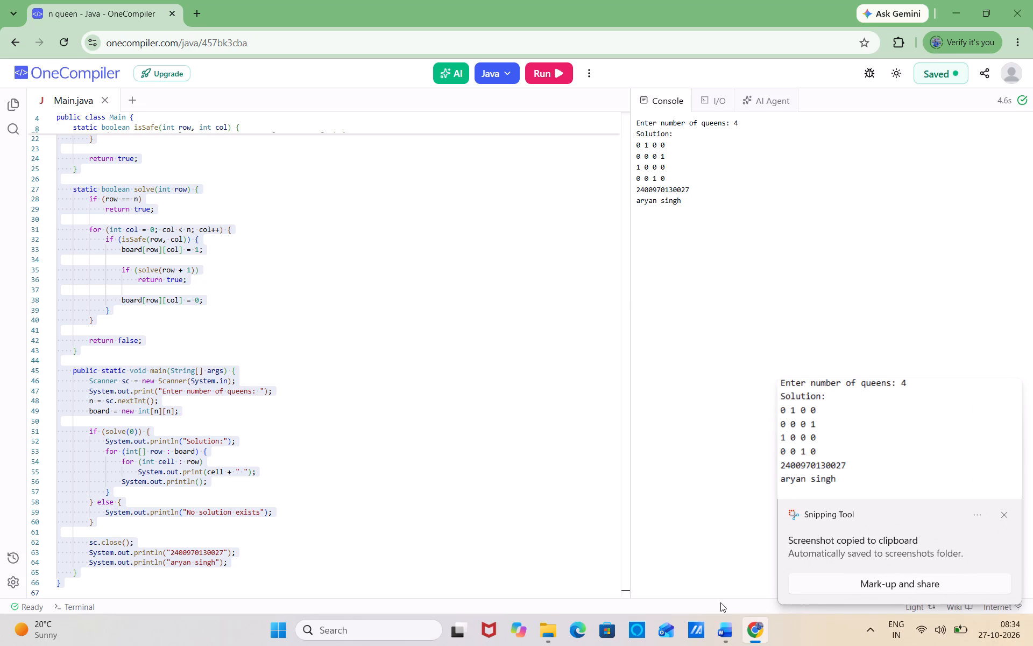
click(725, 638)
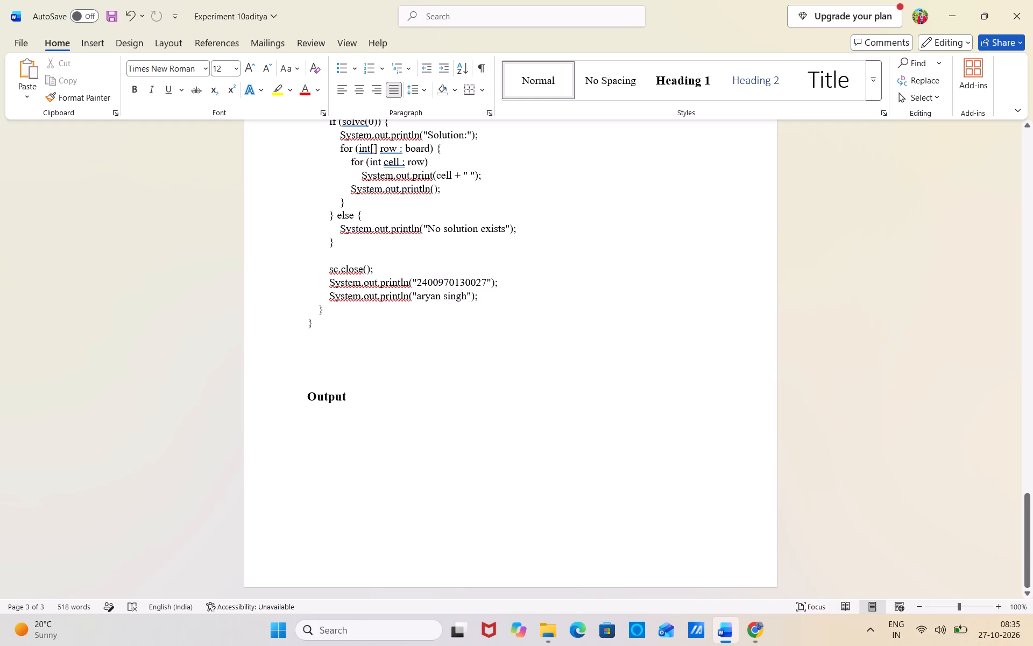
click(84, 39)
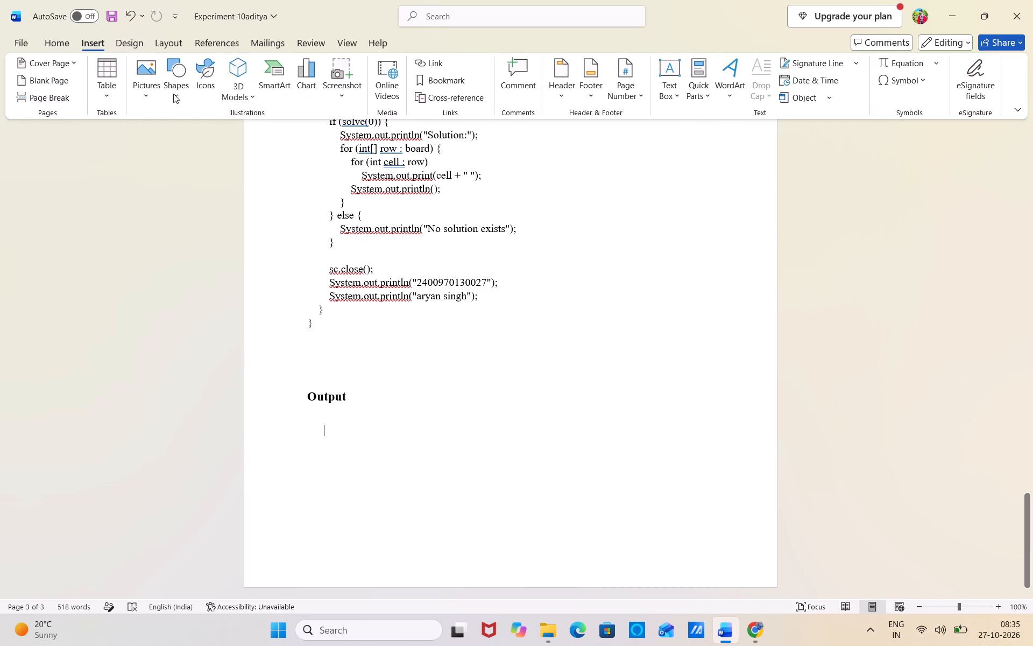
click(146, 76)
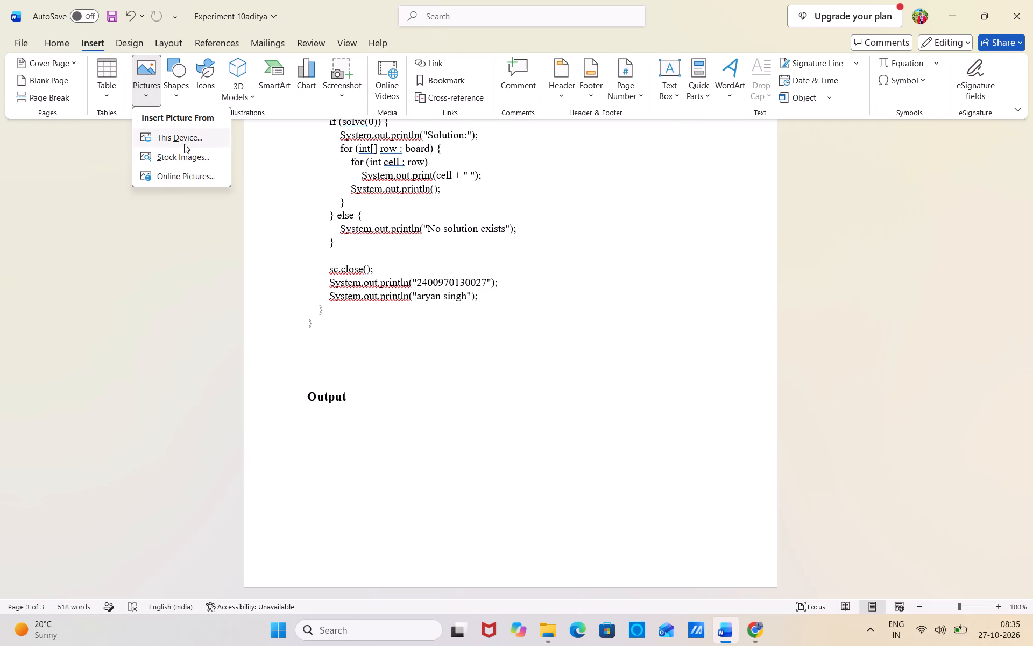
click(184, 144)
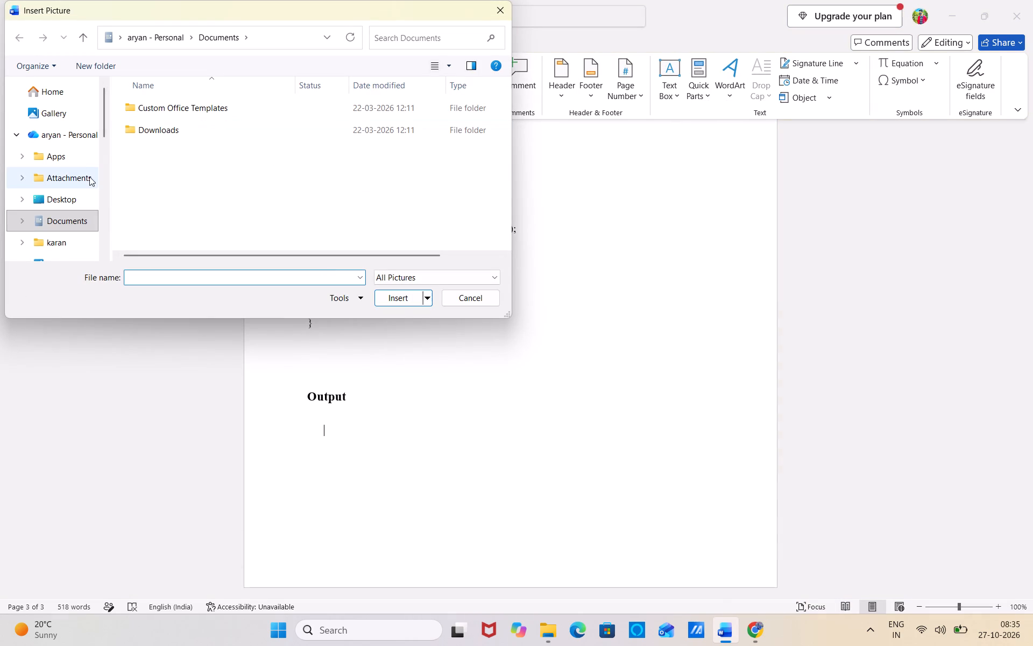
scroll(79, 208, left, 1)
click(66, 109)
click(141, 146)
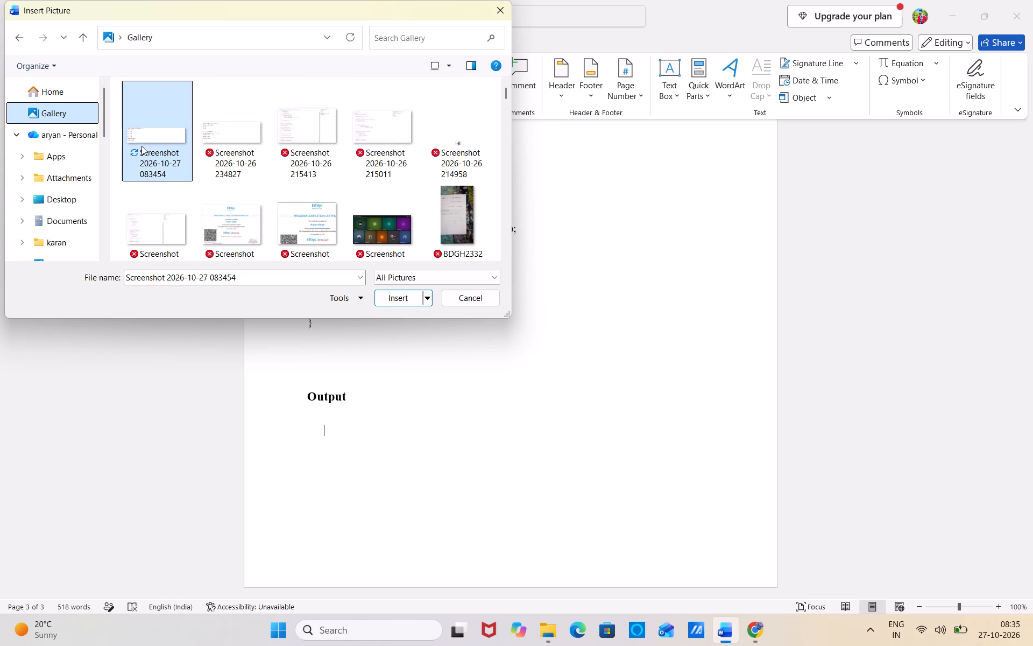
click(389, 303)
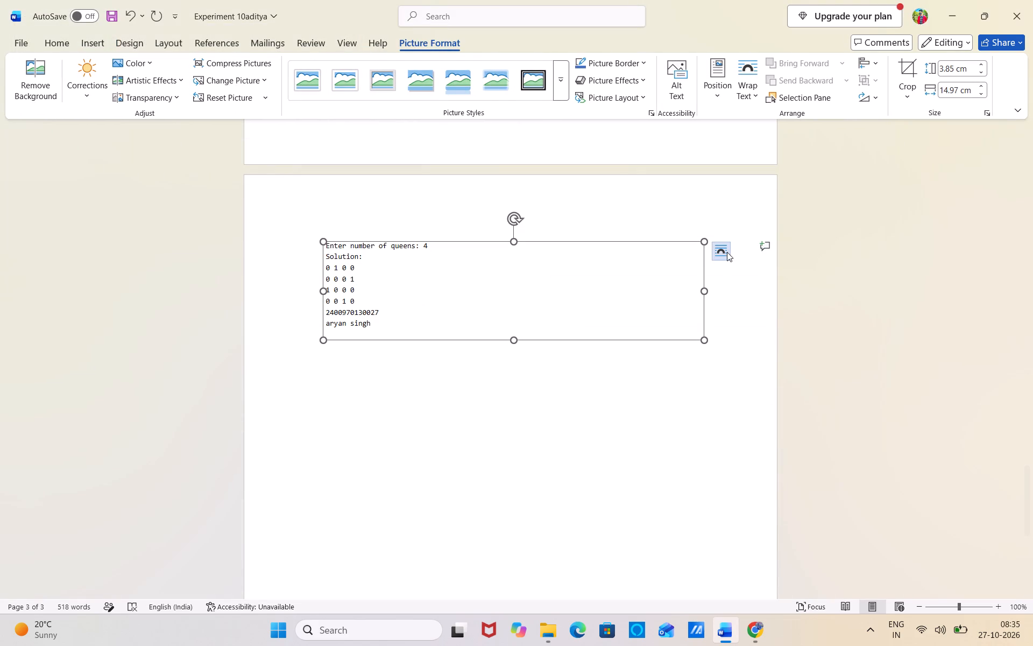
Apply text wrapping to the inserted output picture and move it directly beneath the Output heading on the same page.
click(727, 252)
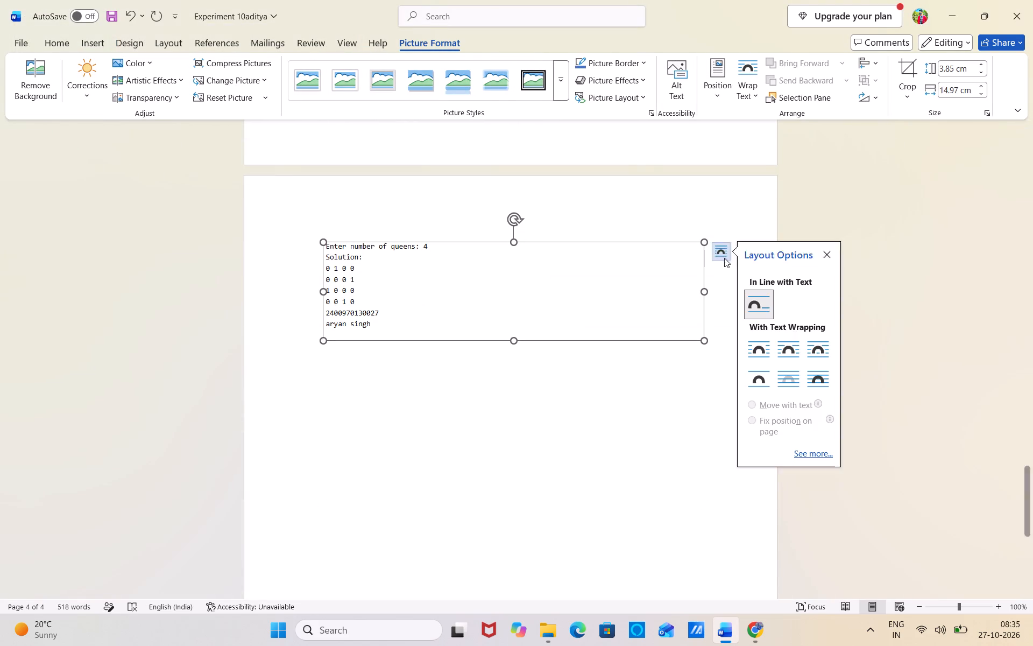
click(802, 351)
scroll(605, 306, up, 1)
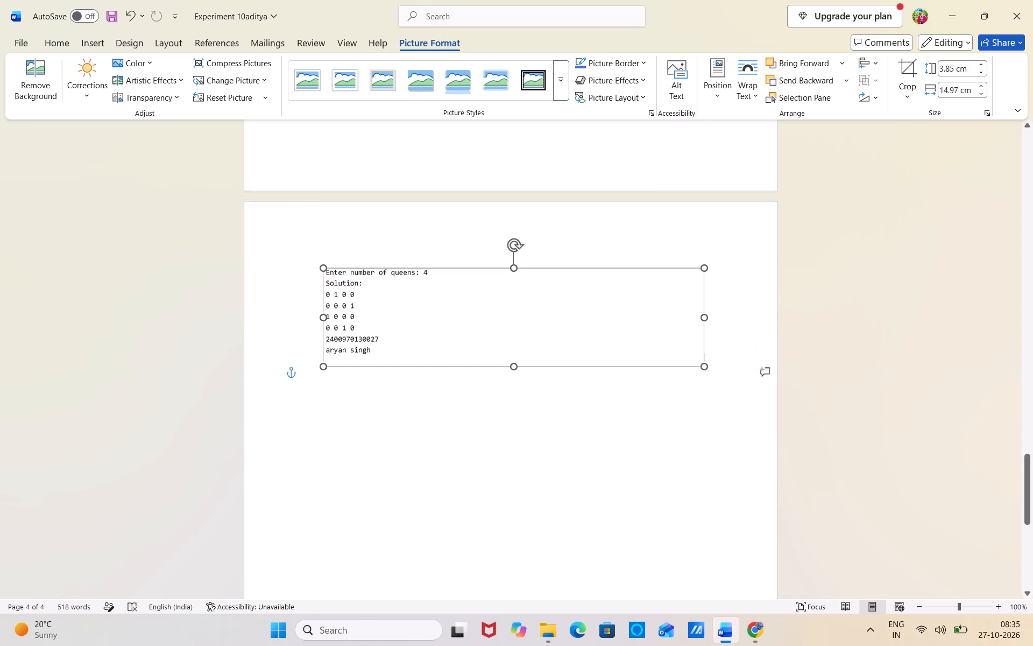
scroll(605, 306, up, 1)
drag(546, 433, 513, 270)
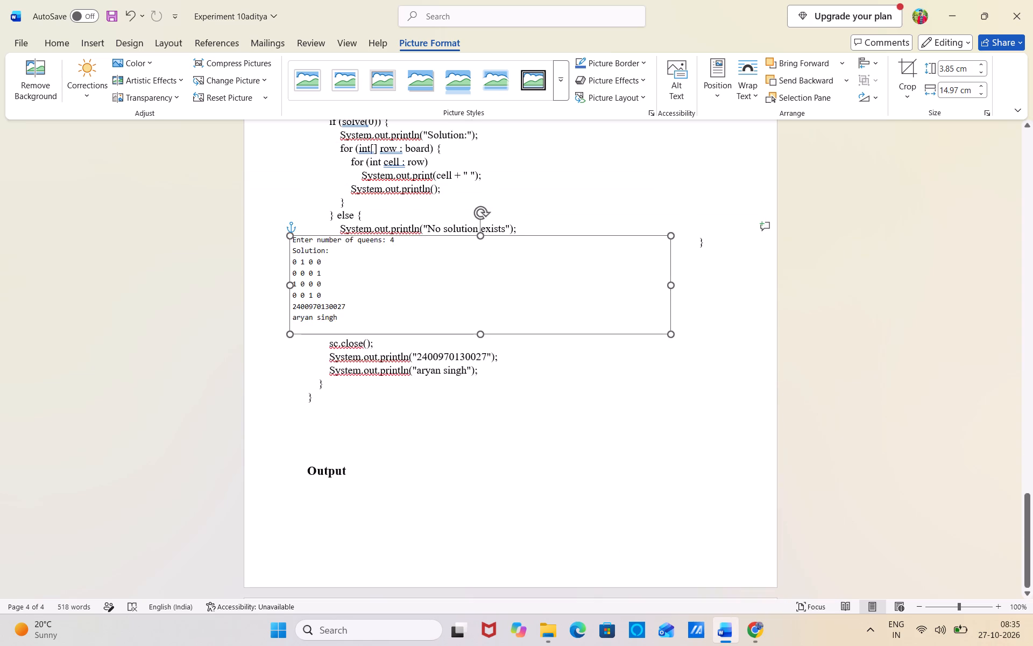
drag(513, 270, 523, 584)
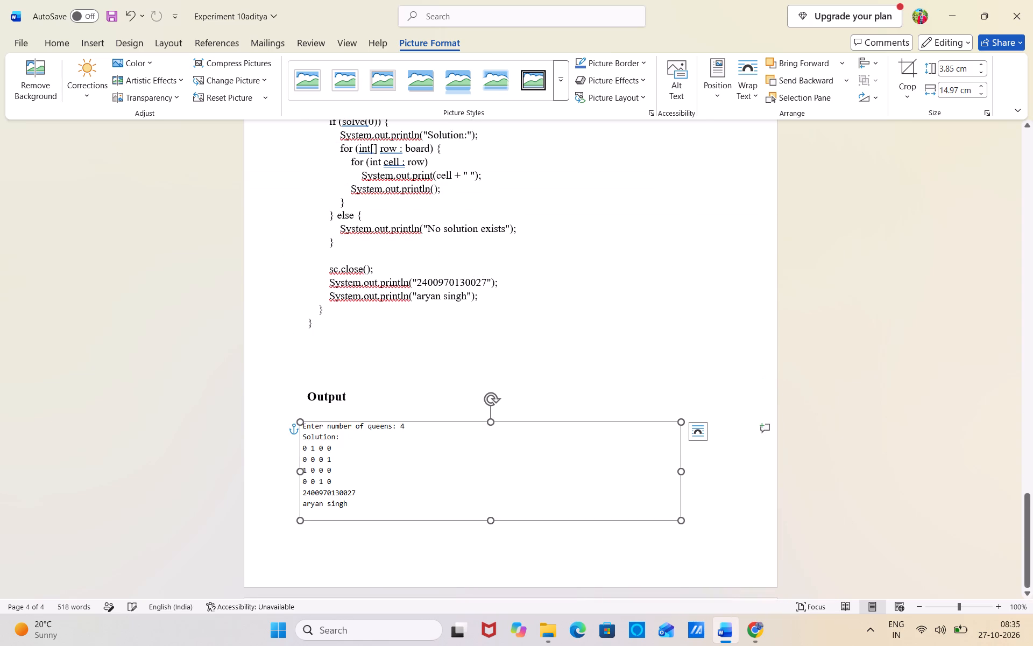
click(837, 364)
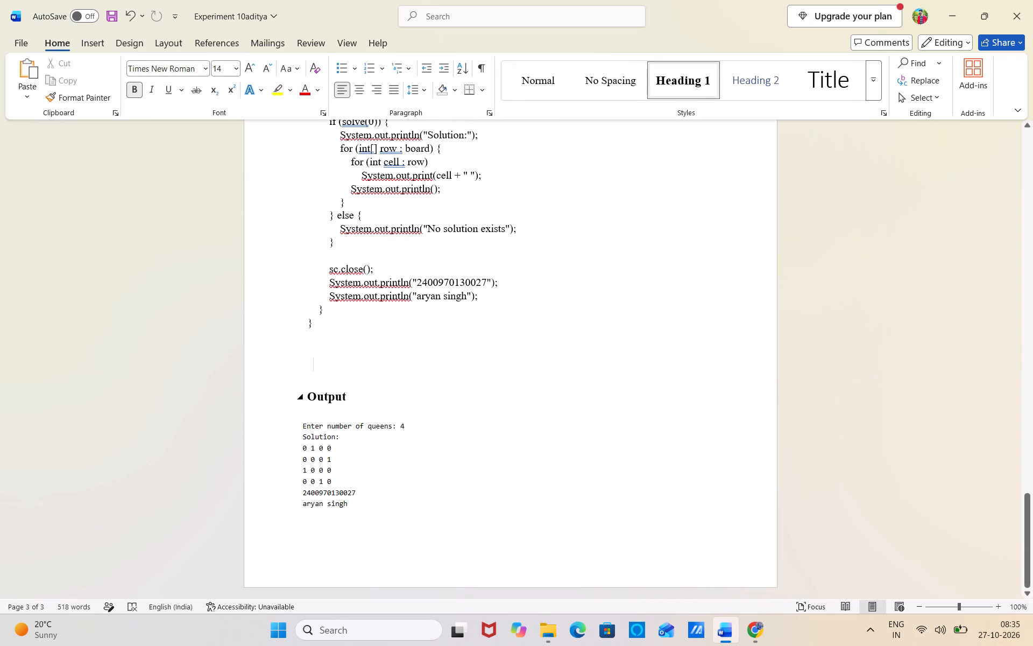
Check the document's layout from the Output section back through the first page.
scroll(534, 409, up, 8)
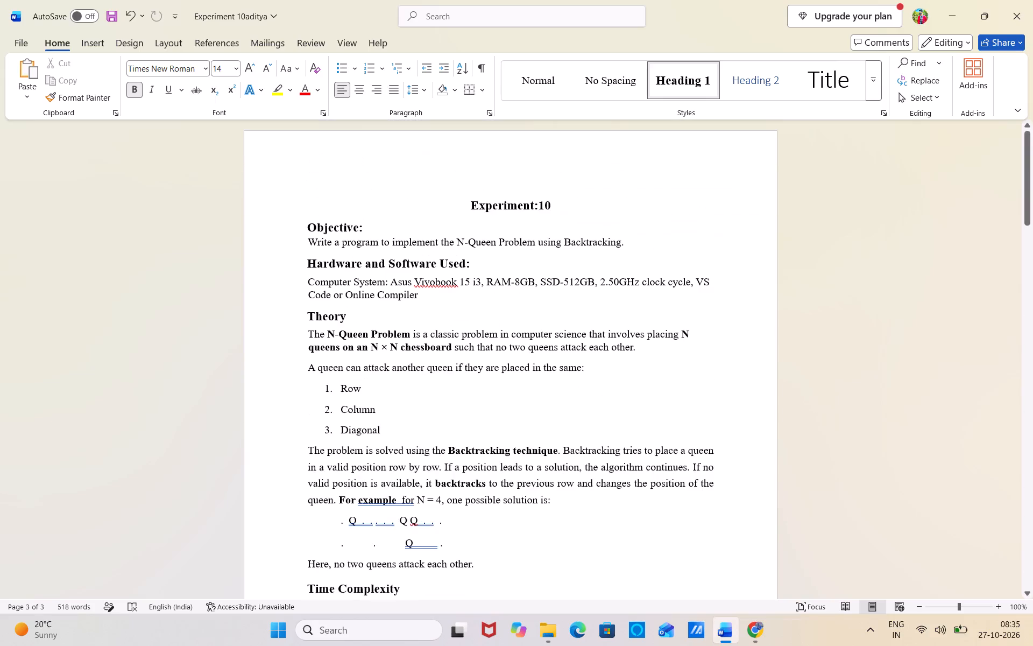
scroll(534, 409, up, 3)
scroll(534, 409, down, 1)
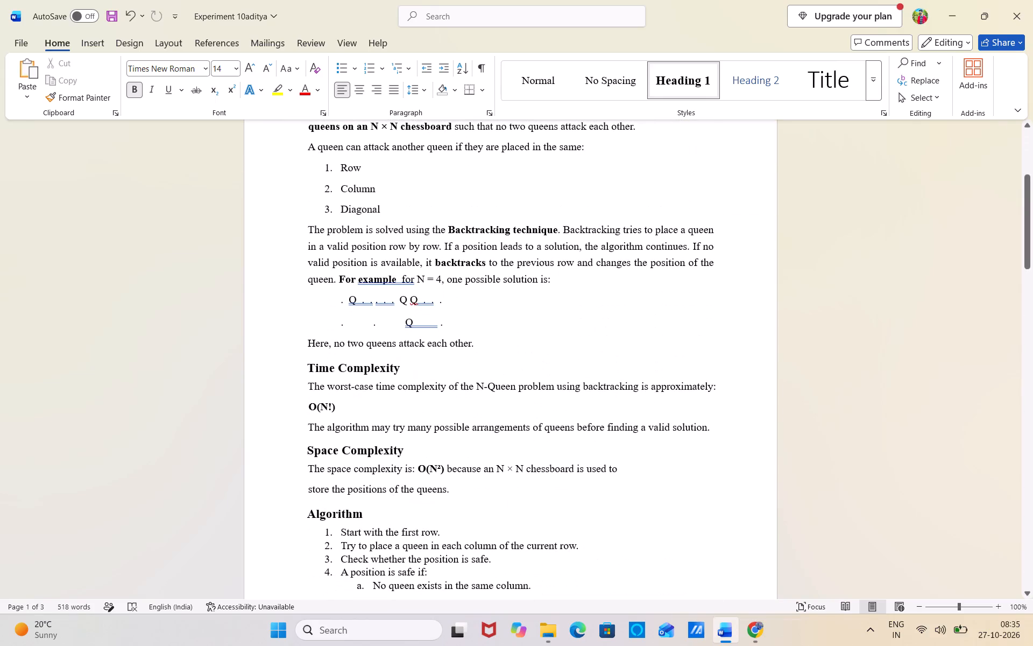
Save a copy of the document in the Downloads folder as a PDF named 10 aryan.
click(25, 36)
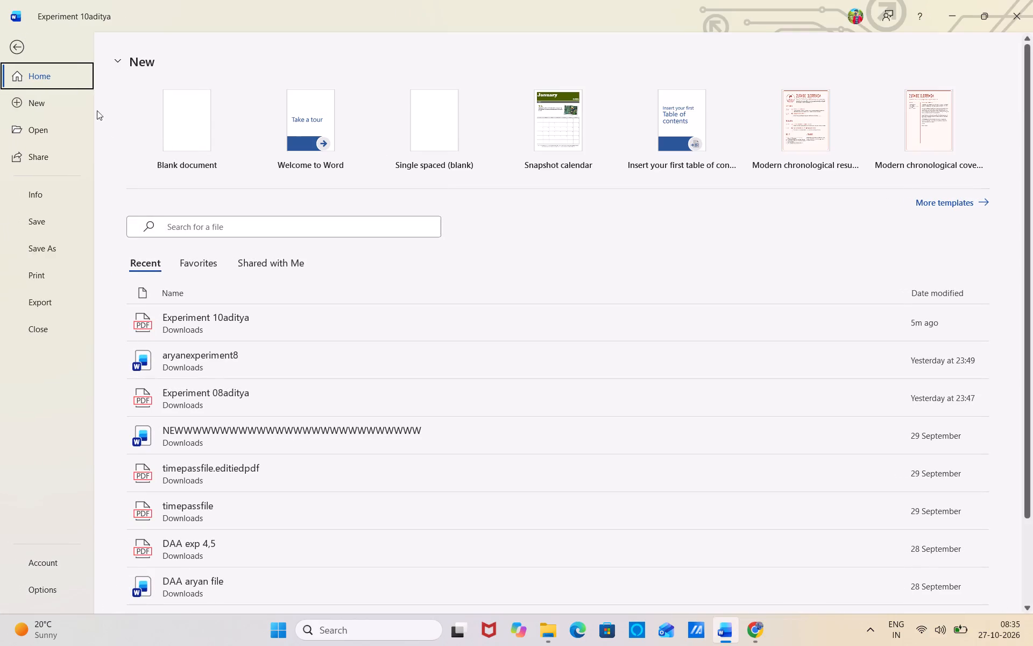
click(52, 250)
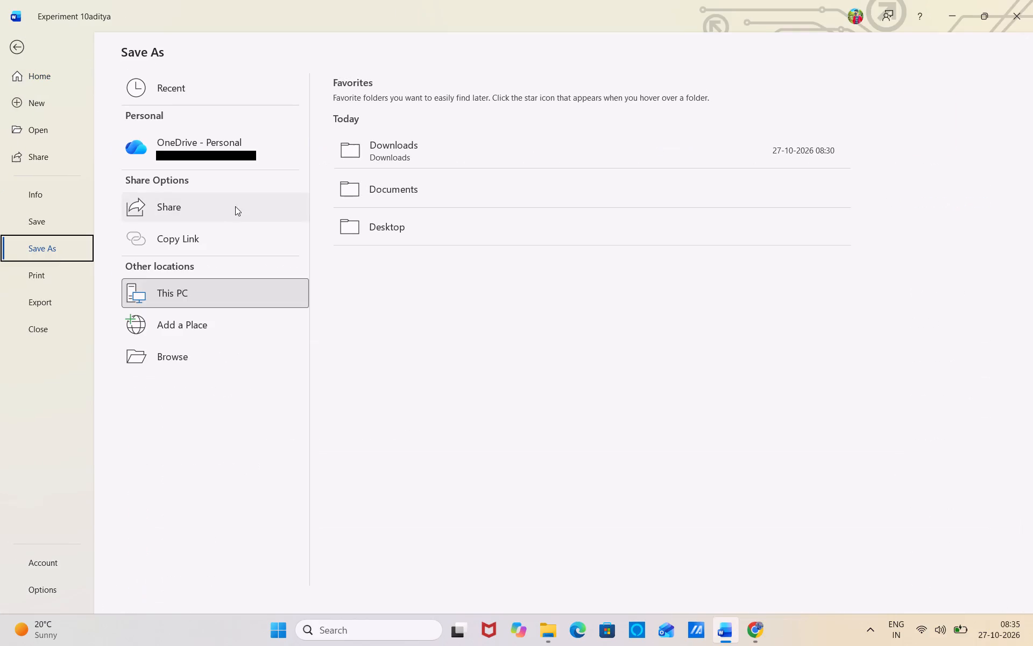
click(380, 156)
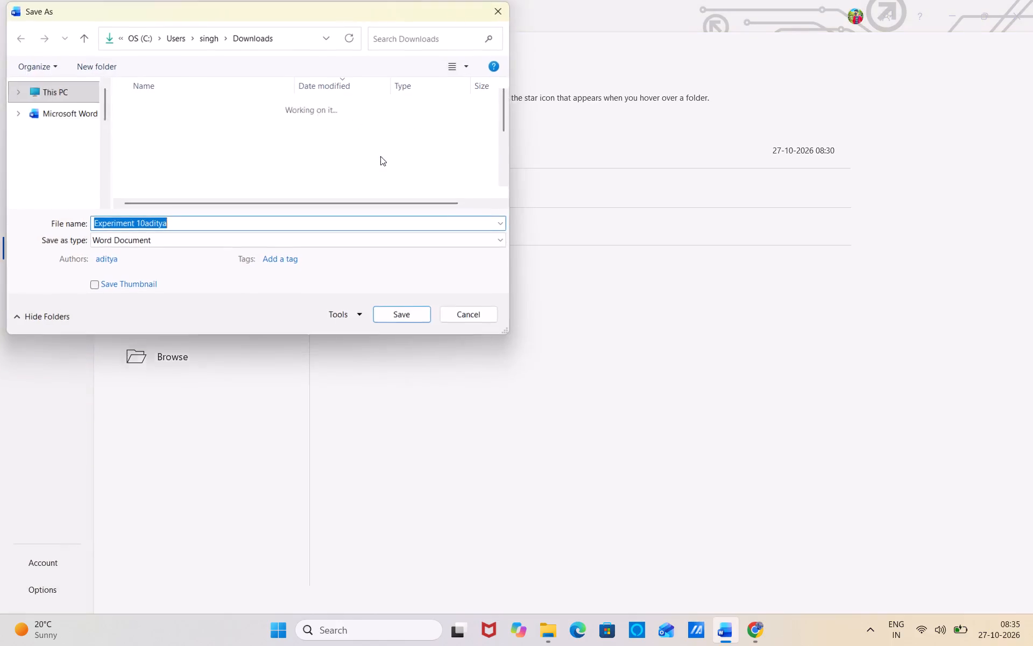
key(BackSpace)
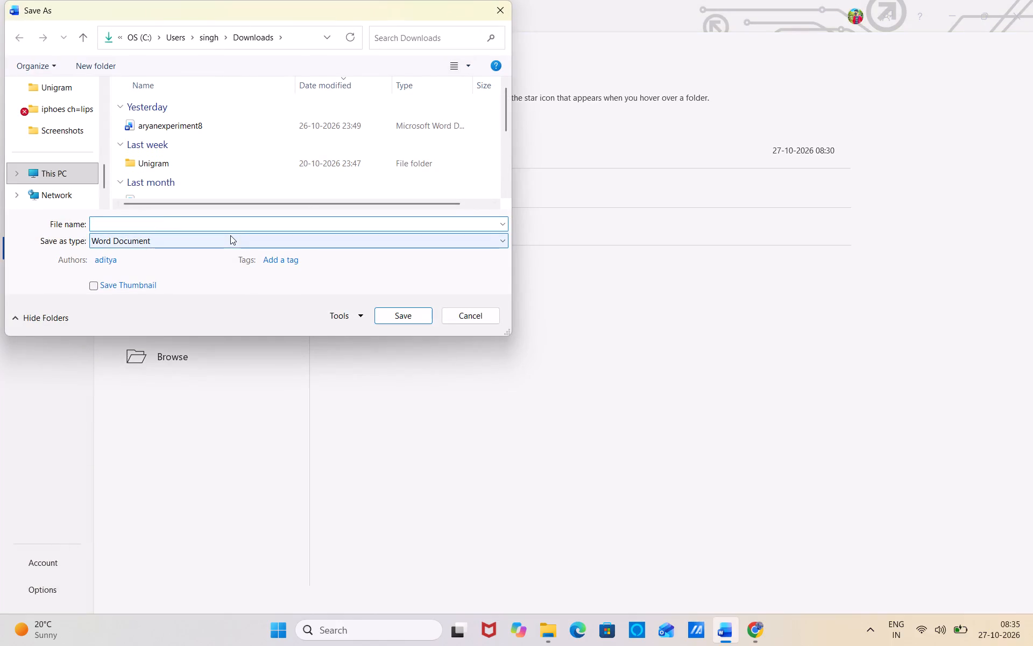
text(10)
key(space)
text(aryan)
click(147, 244)
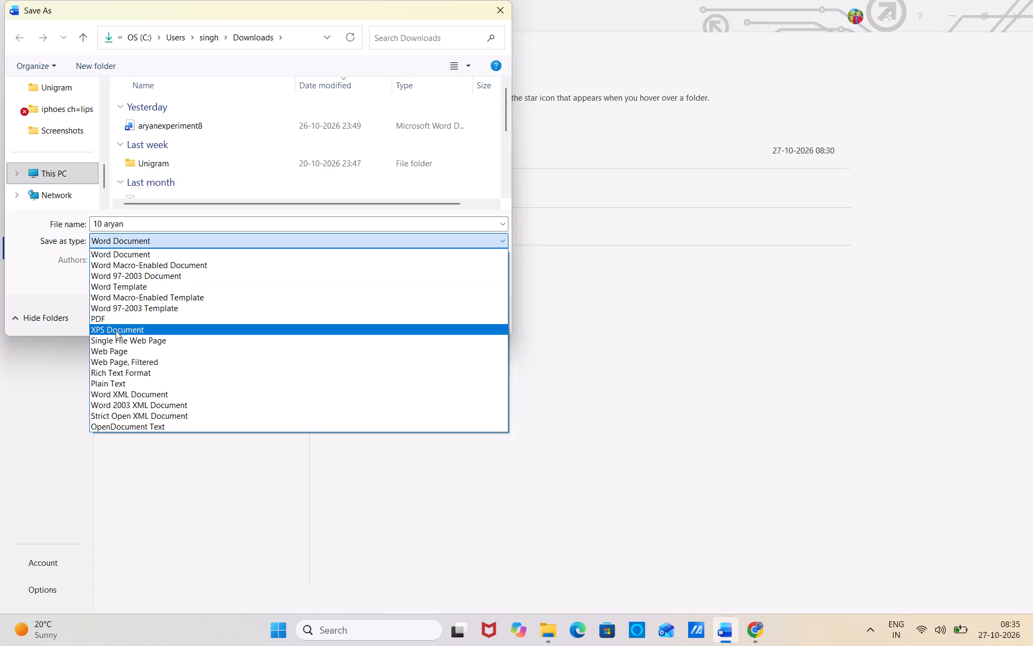
click(122, 322)
click(403, 350)
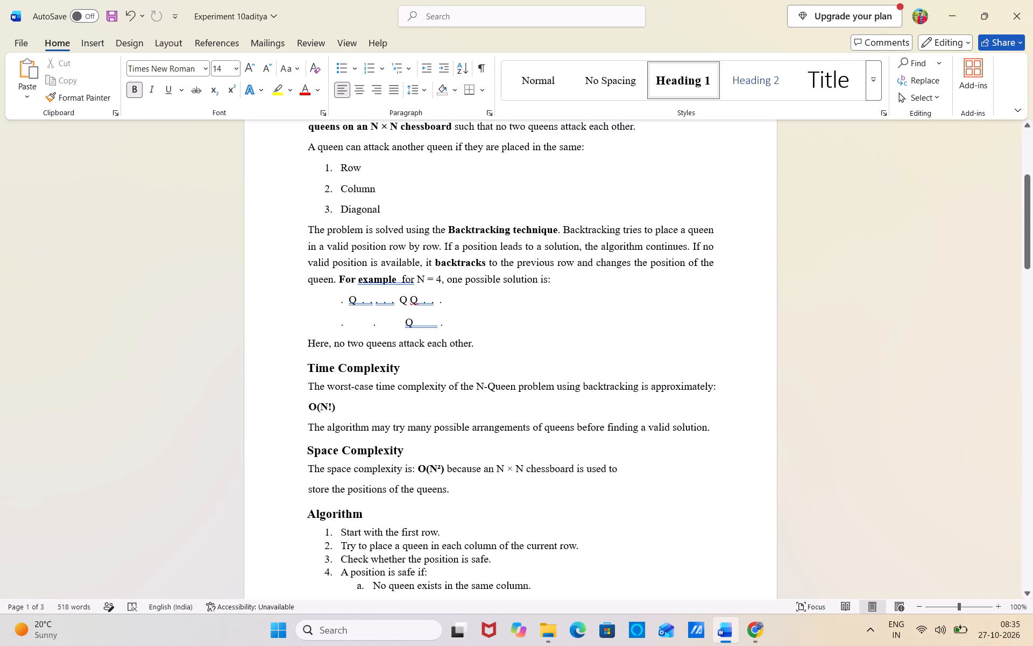
Look over the document from the first page to the Output section and close it without saving changes to the Word file.
scroll(403, 350, up, 5)
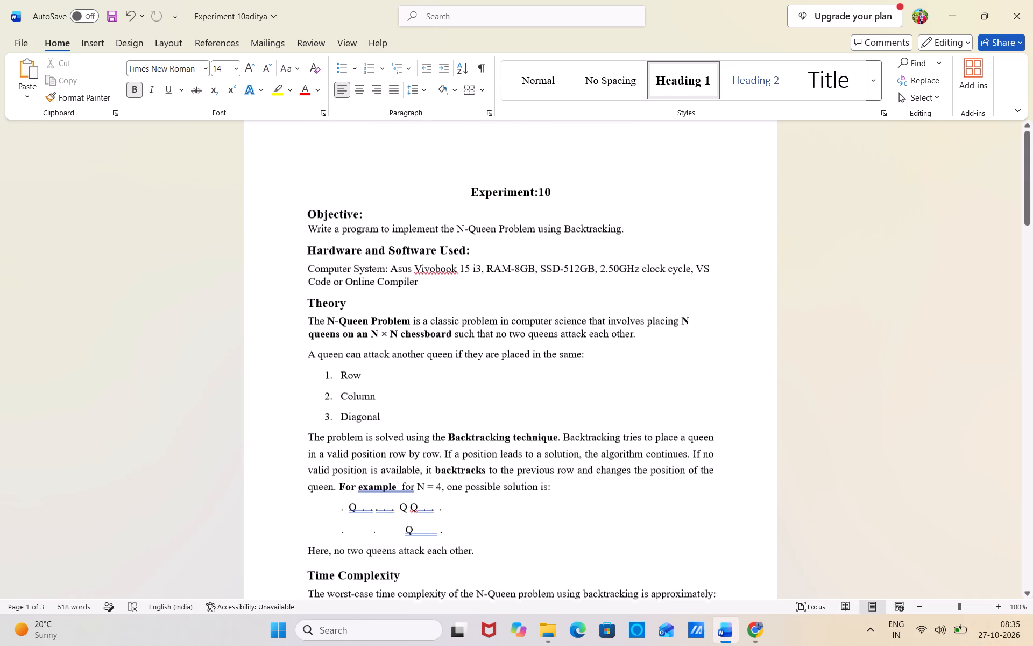
scroll(403, 350, down, 8)
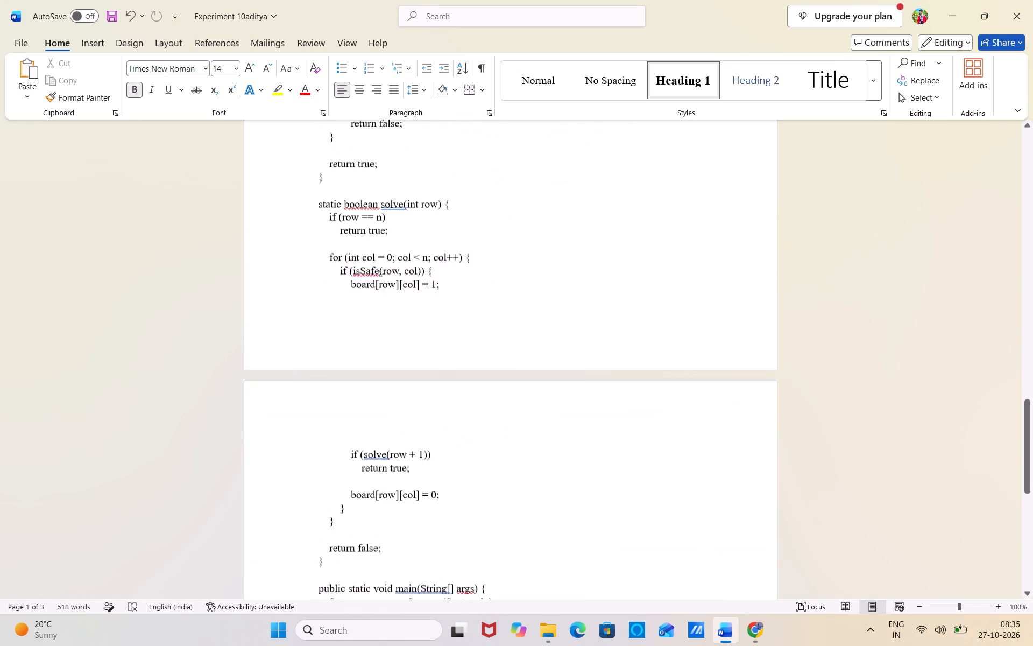
scroll(416, 279, down, 5)
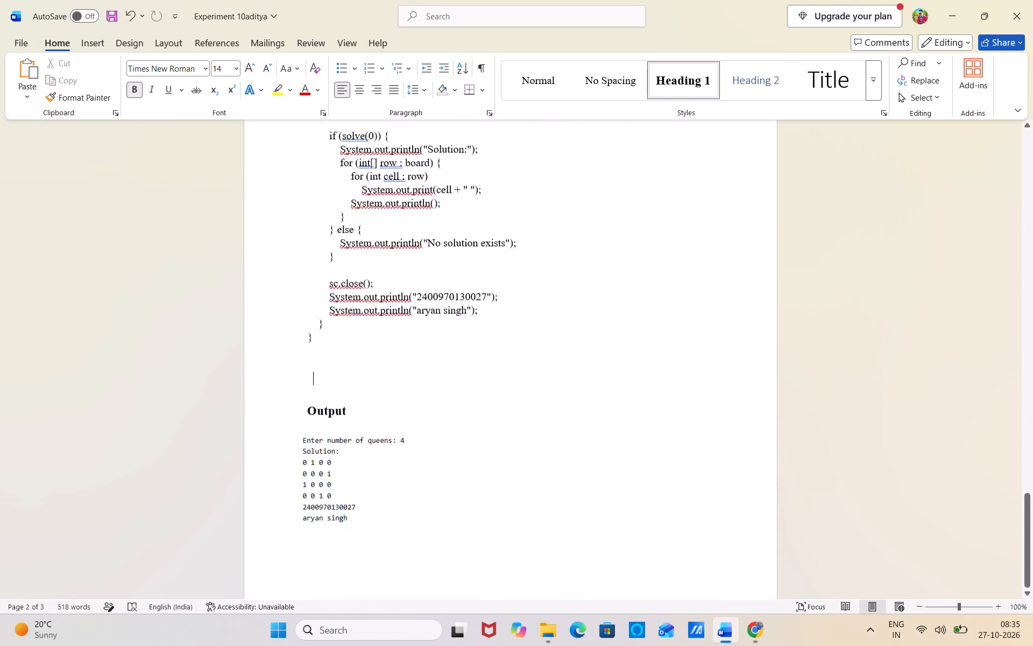
scroll(416, 279, up, 4)
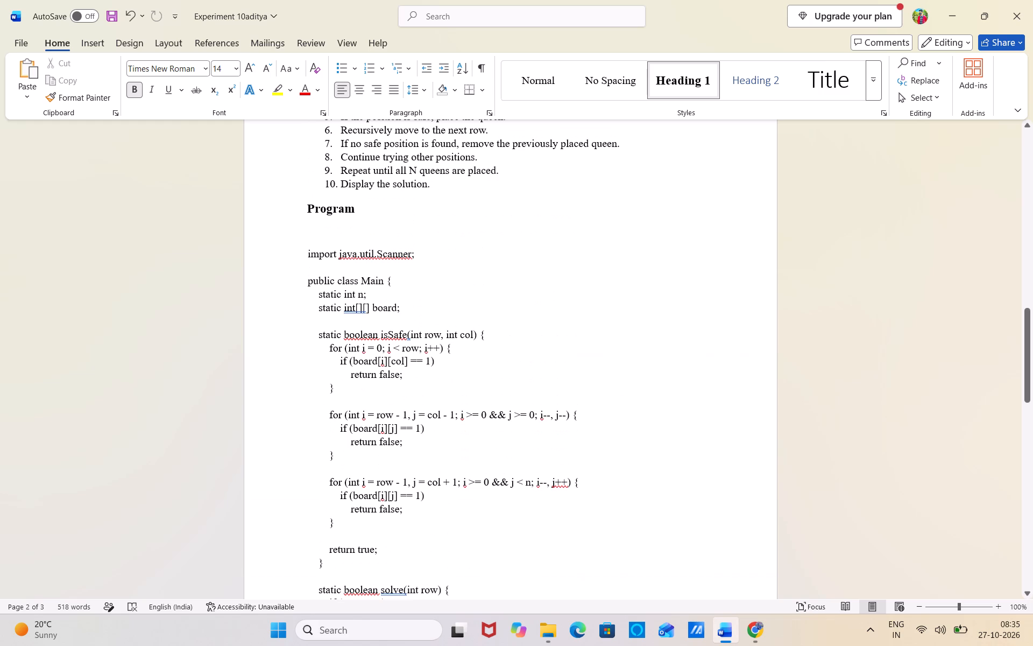
click(1031, 2)
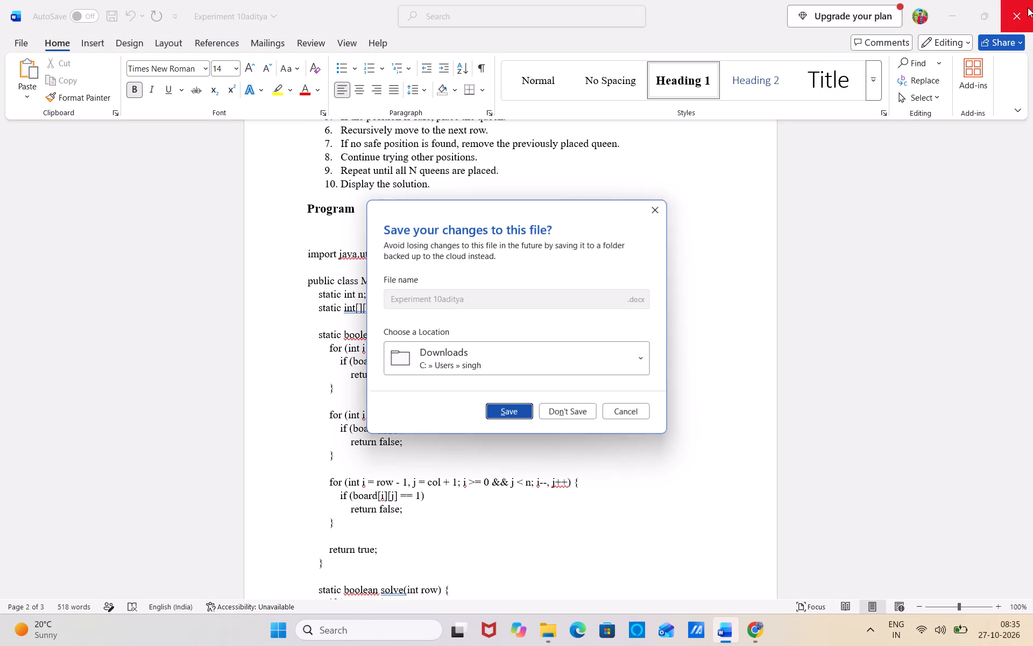
click(558, 413)
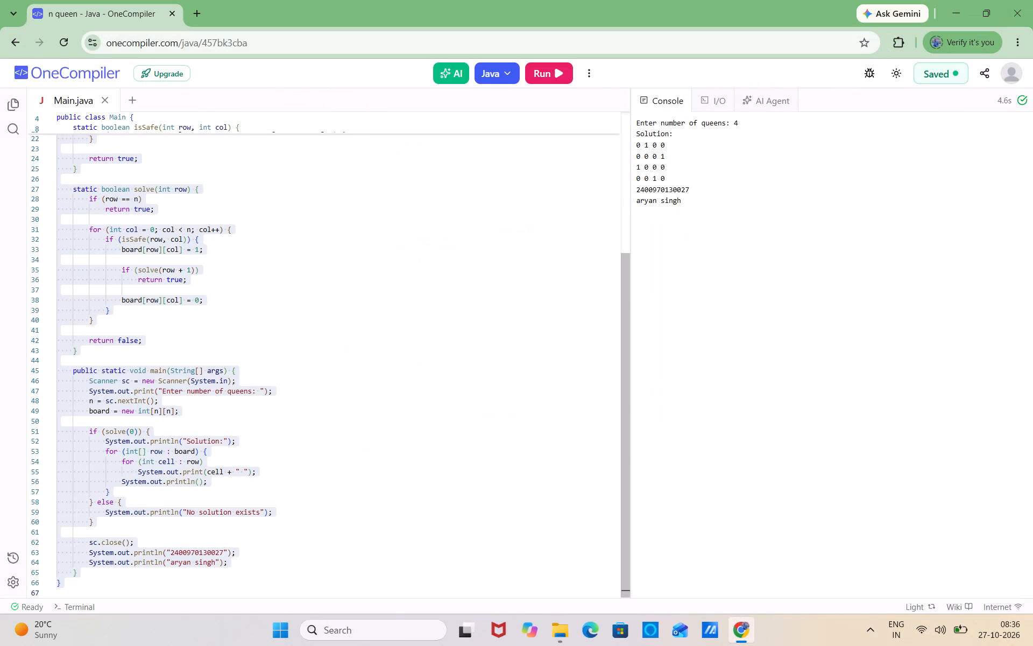
Close the Chrome window containing the OneCompiler N-Queen program.
click(1029, 0)
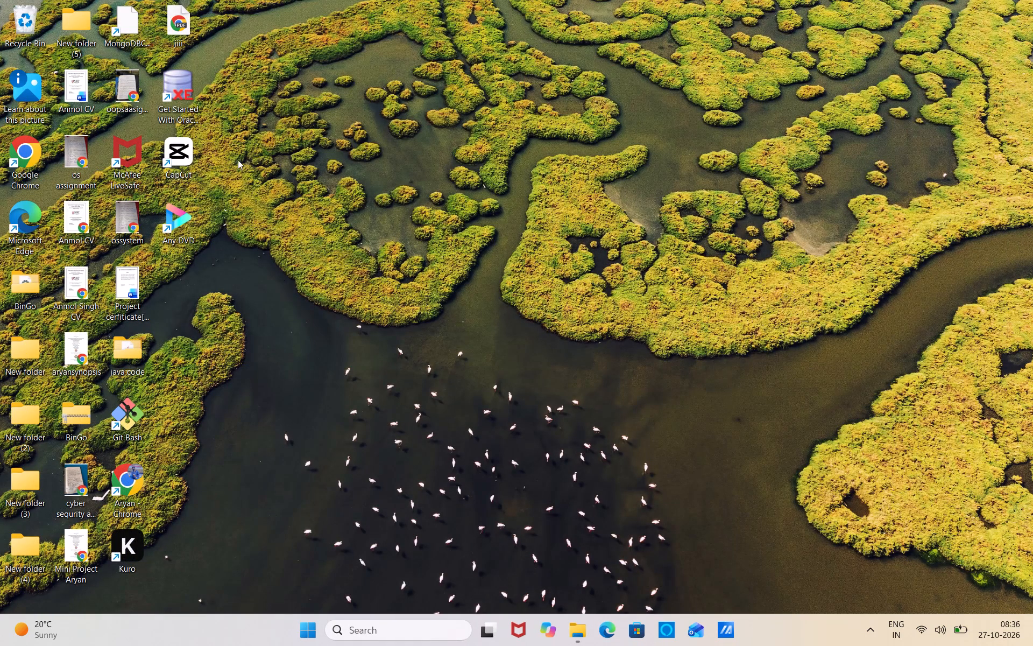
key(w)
Open the Windows search to look for an app.
click(350, 621)
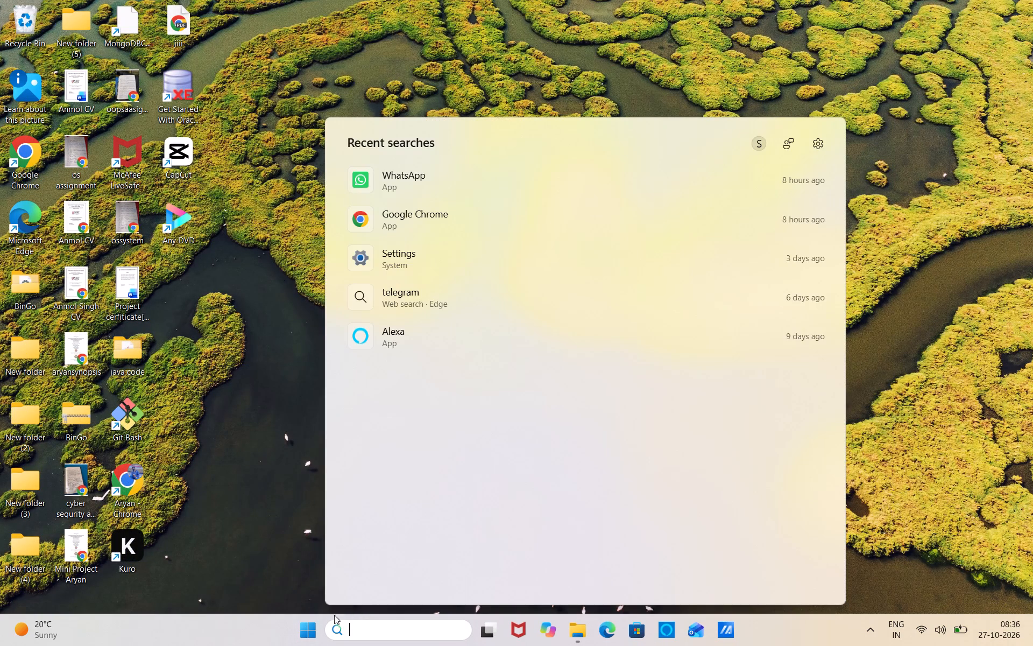
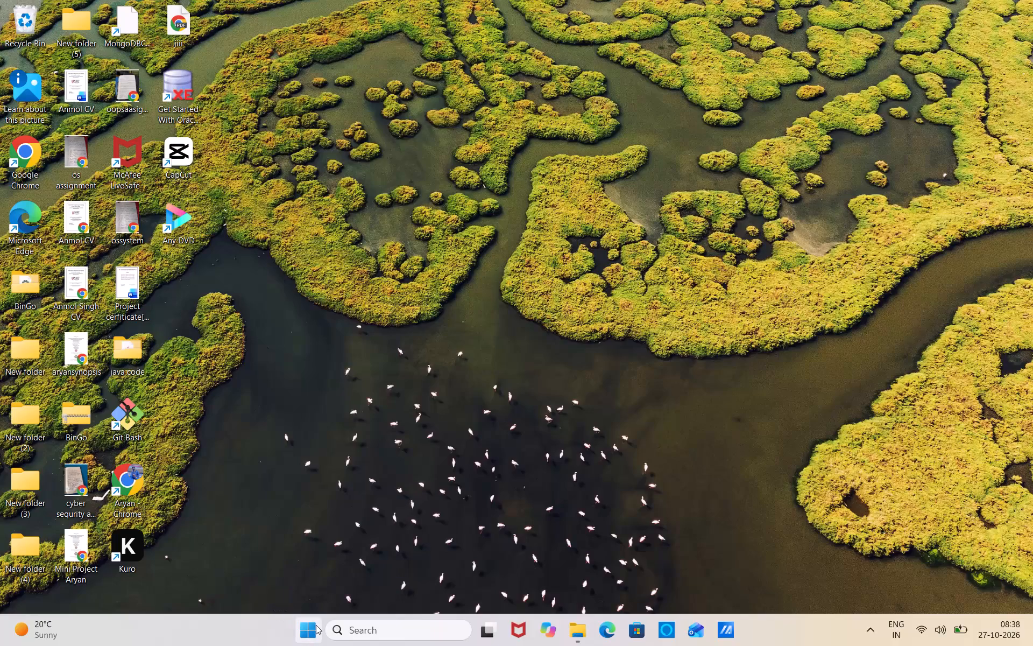
Search Windows for the WhatsApp app with the text wh.
click(316, 626)
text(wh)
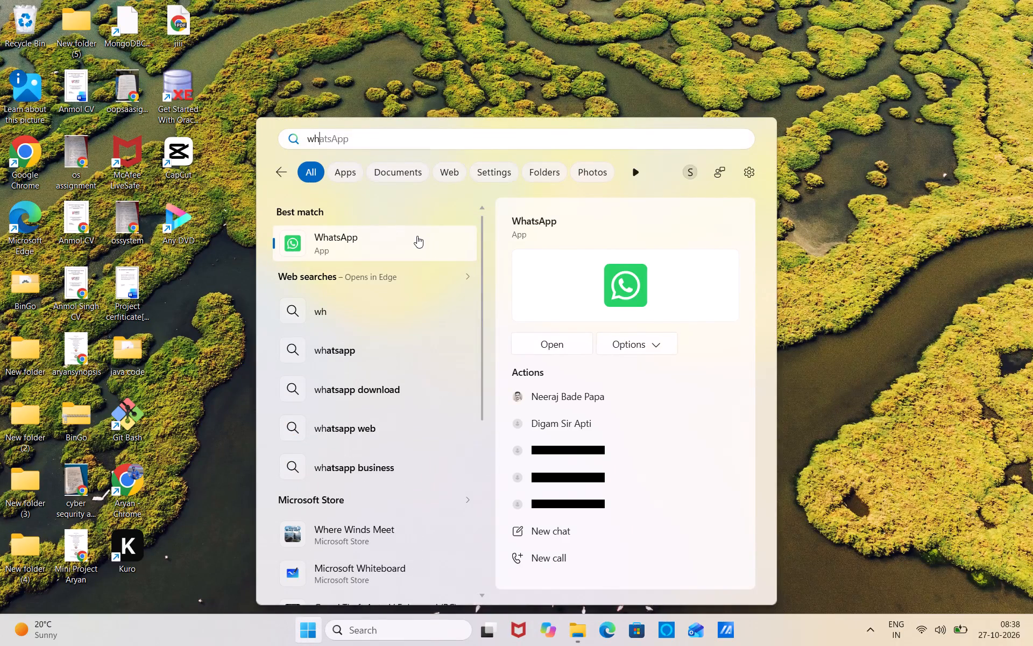
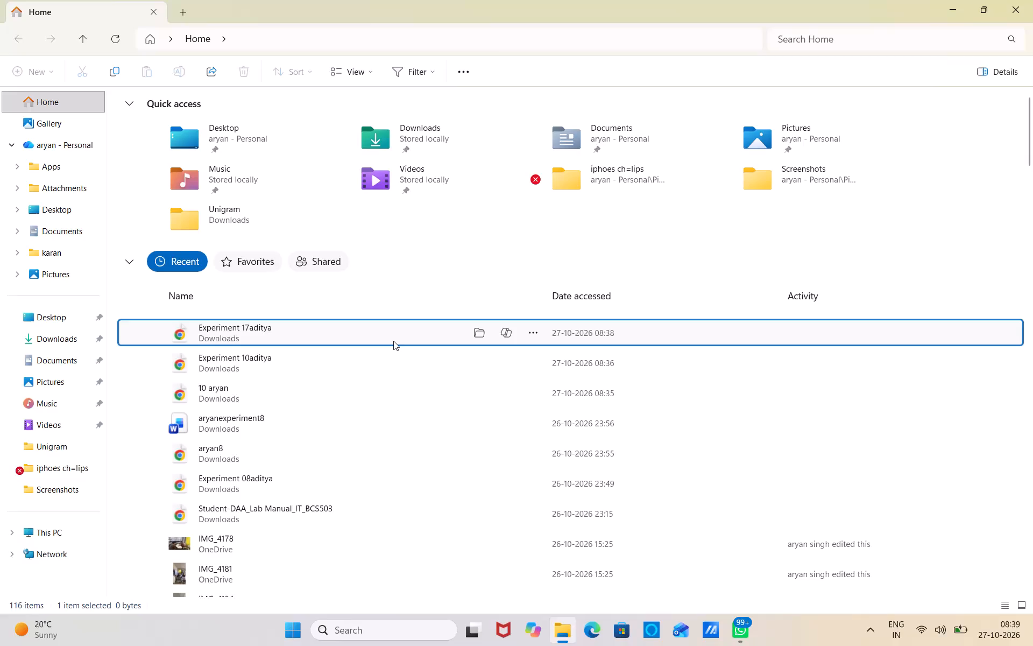
Open the Experiment 17aditya PDF from the recent files in Word.
right_click(393, 341)
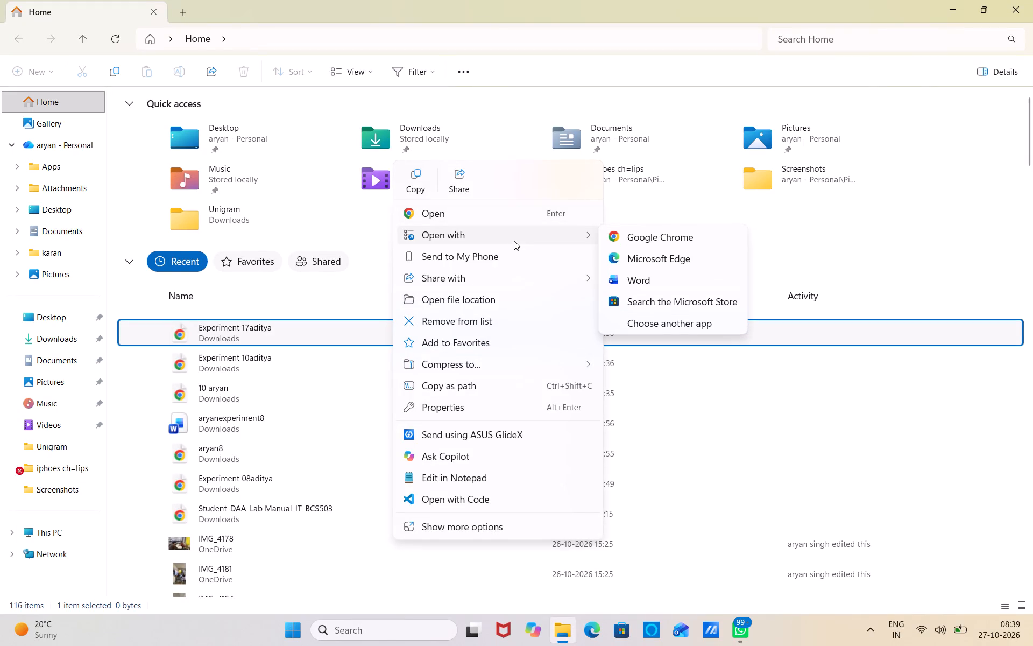
click(632, 283)
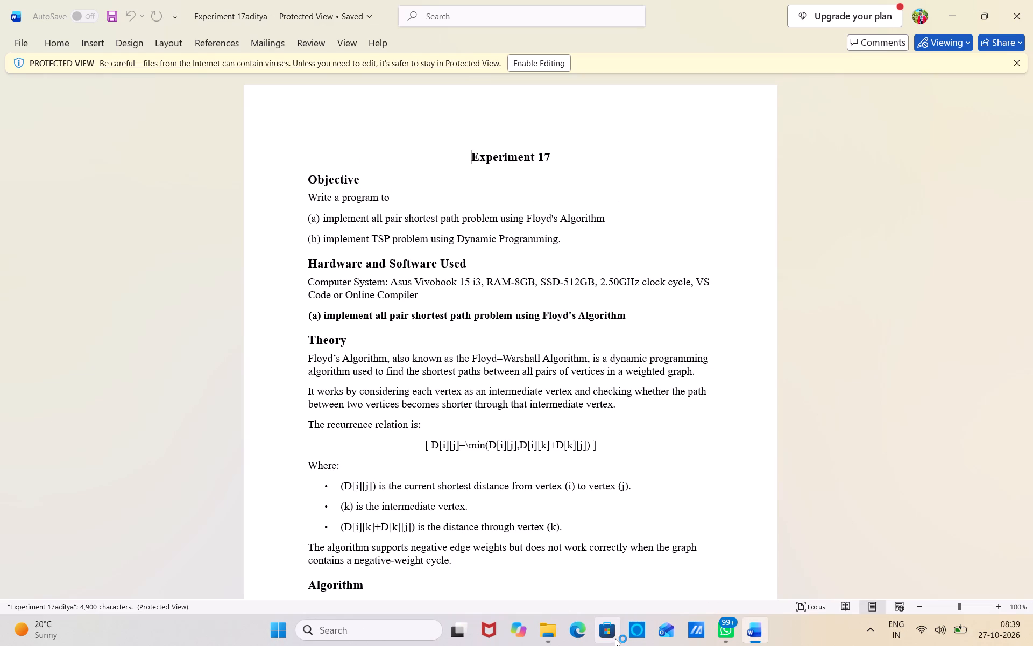
Open Google Chrome with the personal, non-college profile.
click(287, 641)
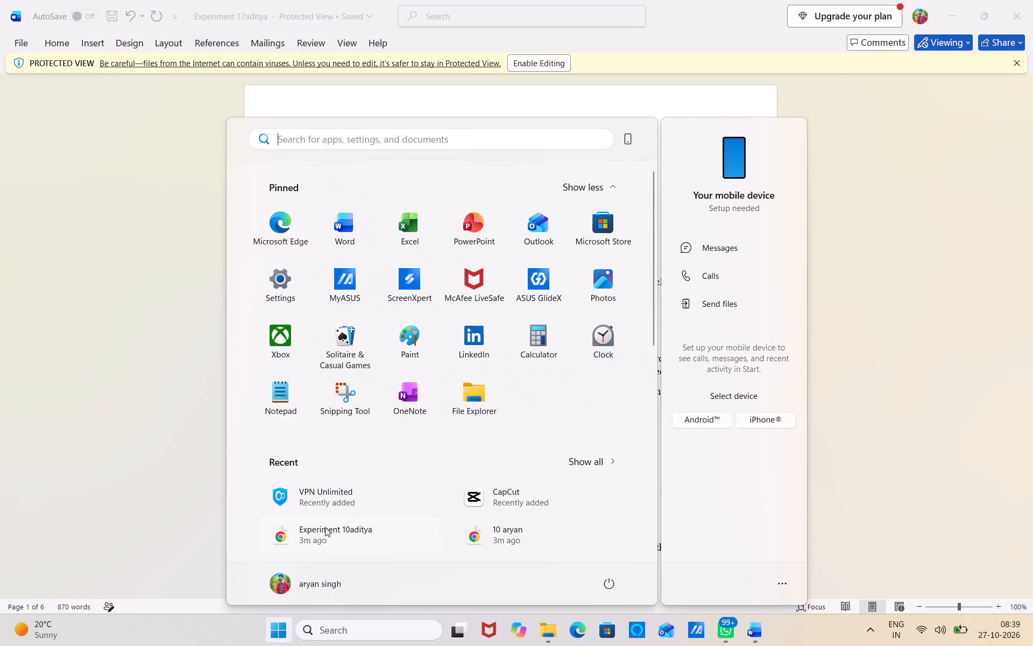
text(ch)
click(349, 228)
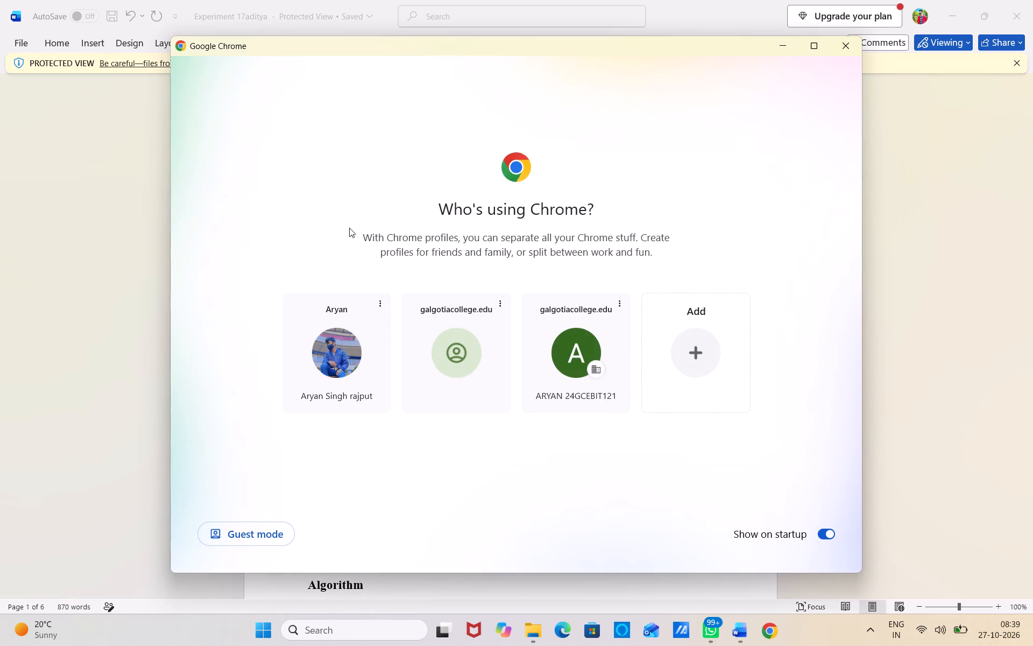
click(346, 363)
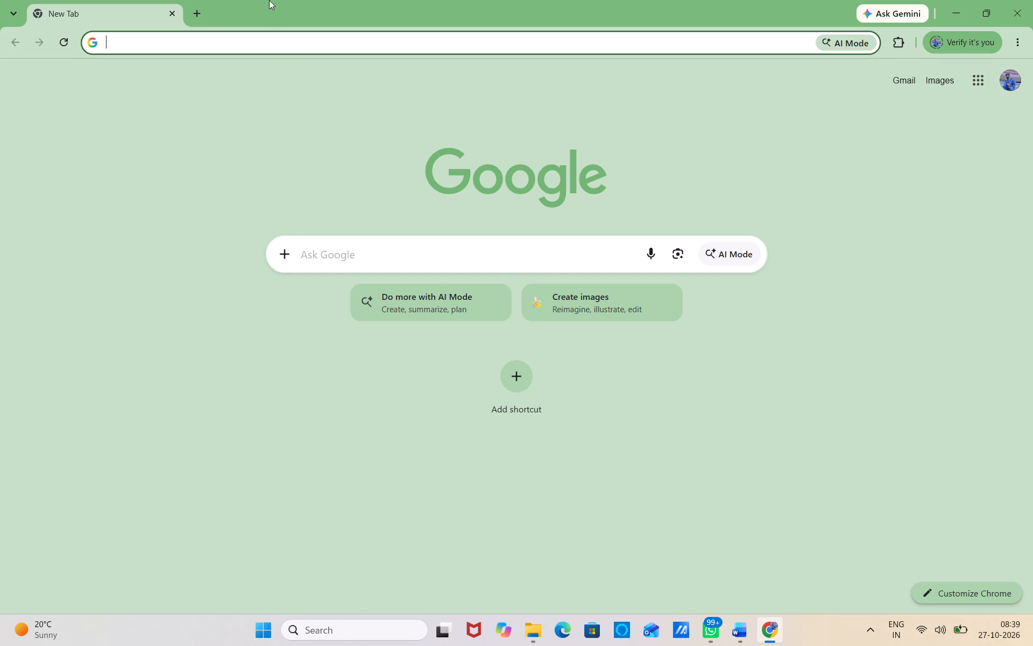
Search Google for java online compiler and open OneCompiler's Java Online Compiler from the results.
click(272, 46)
click(245, 62)
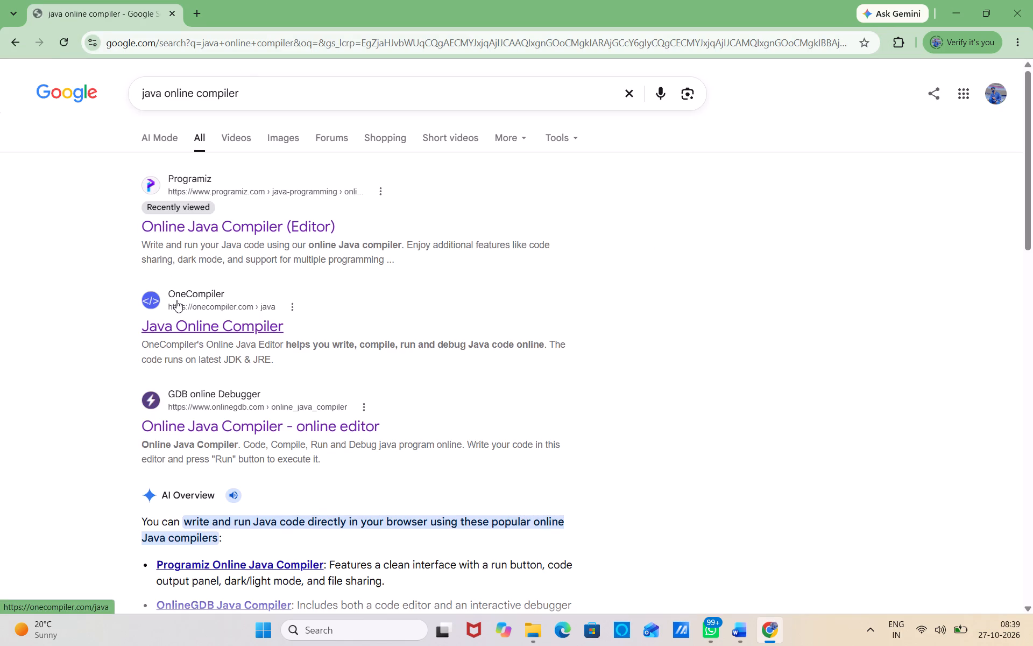
click(190, 224)
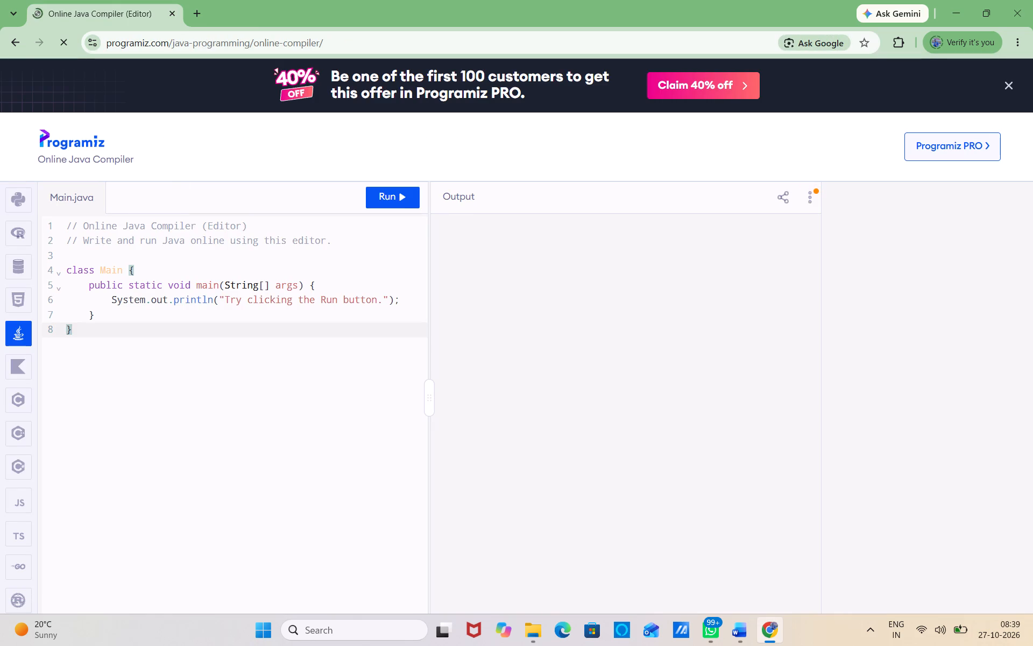
click(23, 46)
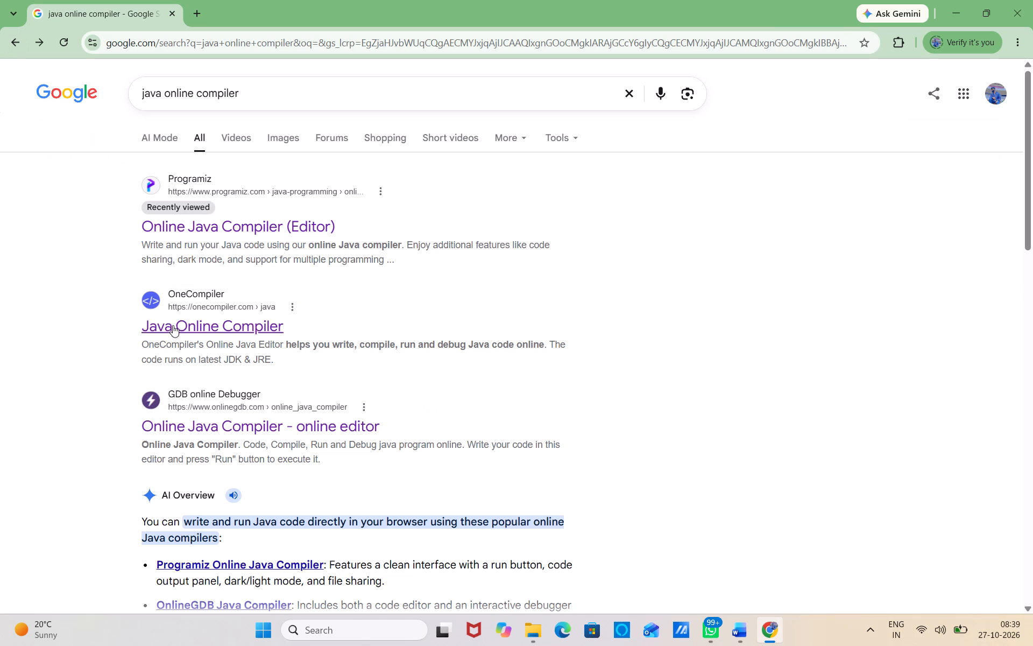
click(173, 327)
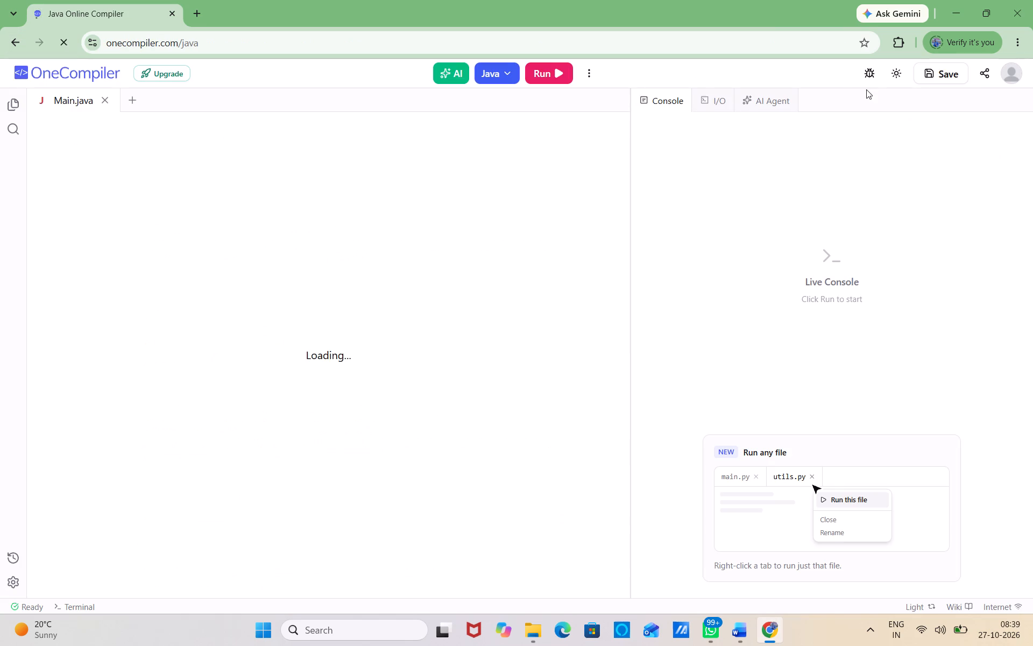
Open the saved program named tsp from the OneCompiler account's saved codes.
click(945, 74)
click(1026, 73)
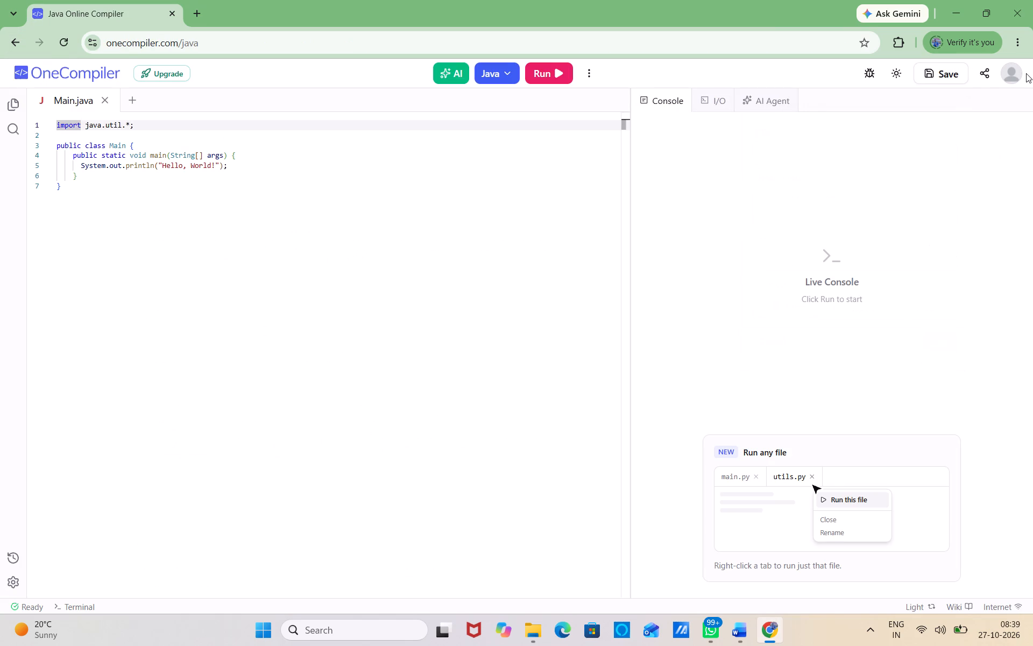
click(1025, 74)
click(1023, 74)
click(1015, 72)
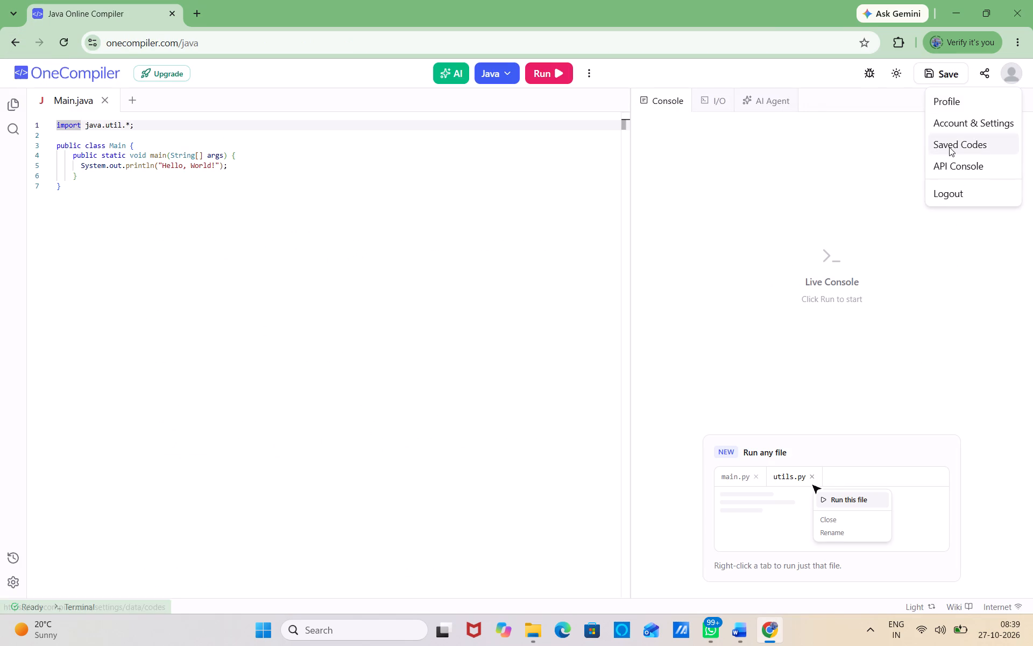
click(949, 147)
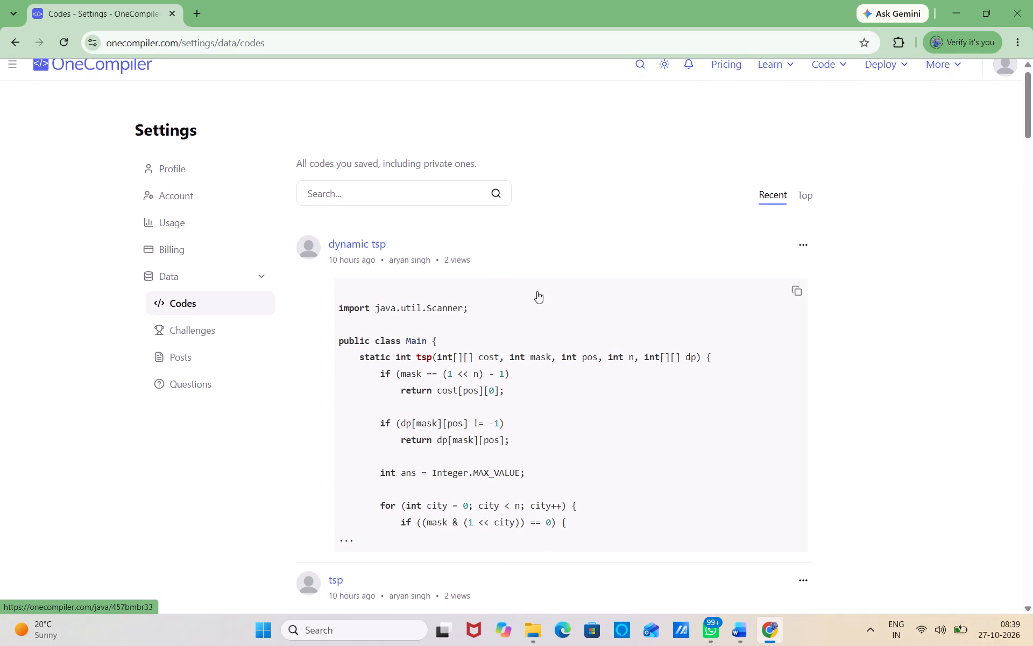
scroll(537, 291, down, 1)
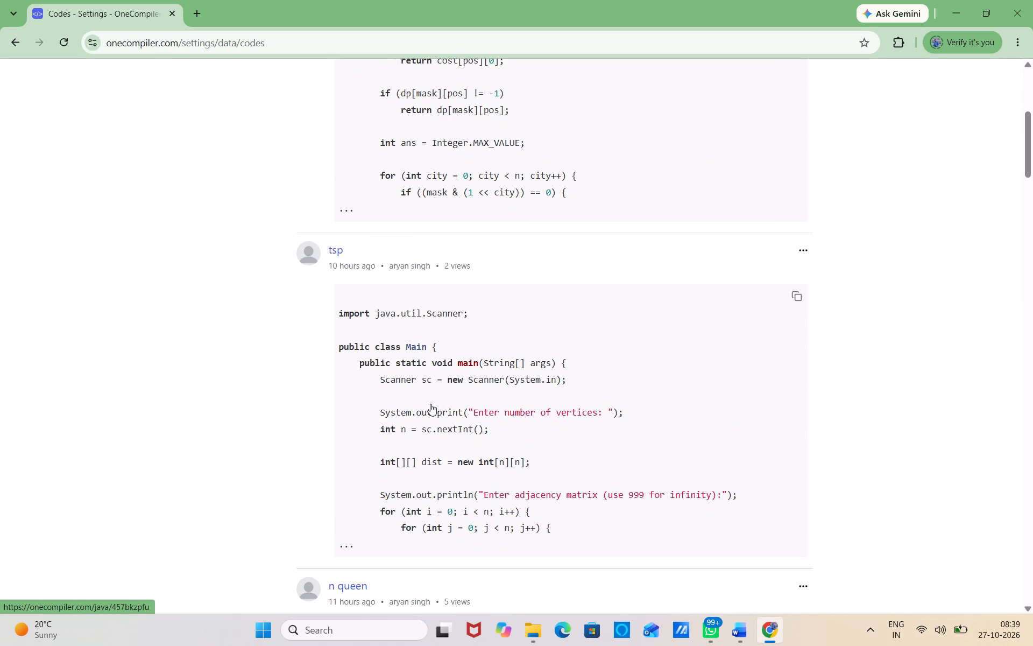
click(349, 455)
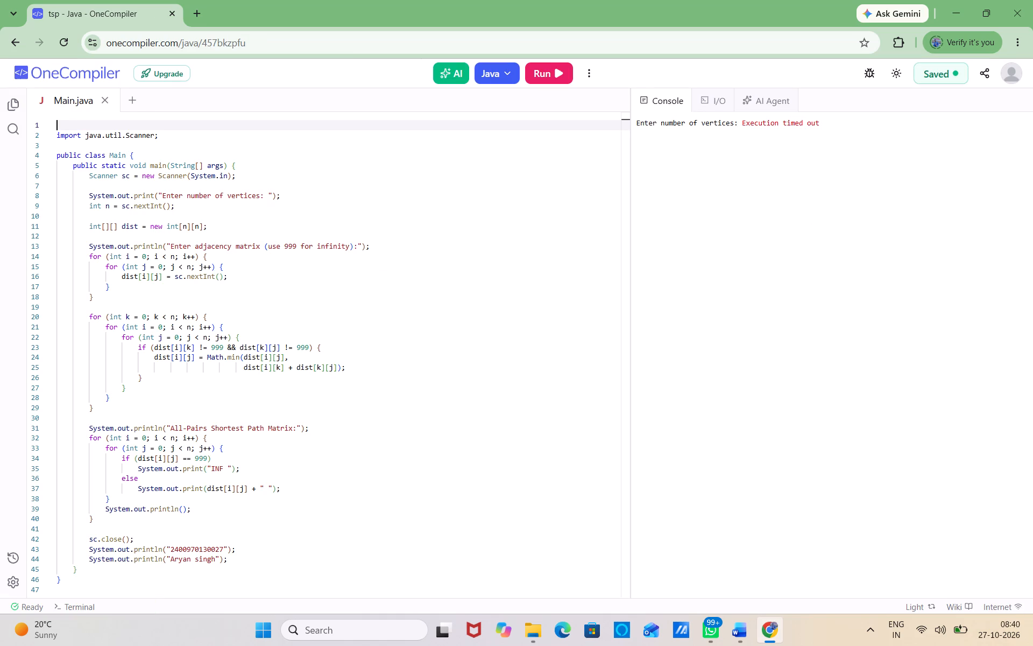
Look over the tsp code, and examine part (a) of the Experiment 17 Word document from Theory down to its Output section.
scroll(165, 422, down, 2)
scroll(165, 422, up, 1)
scroll(165, 422, down, 1)
click(91, 276)
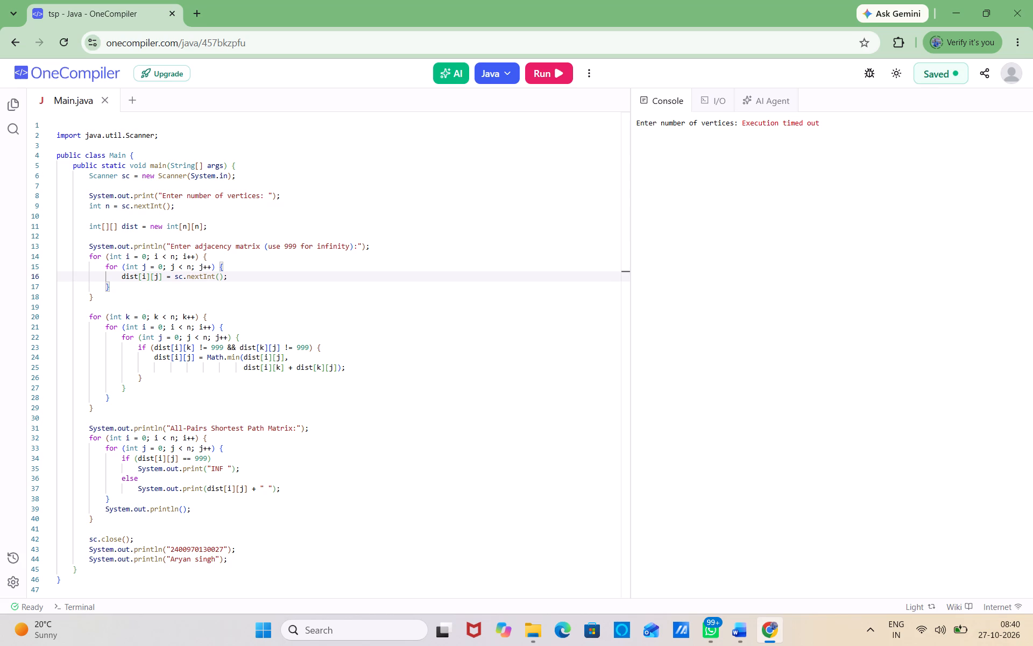
click(726, 637)
scroll(554, 509, down, 1)
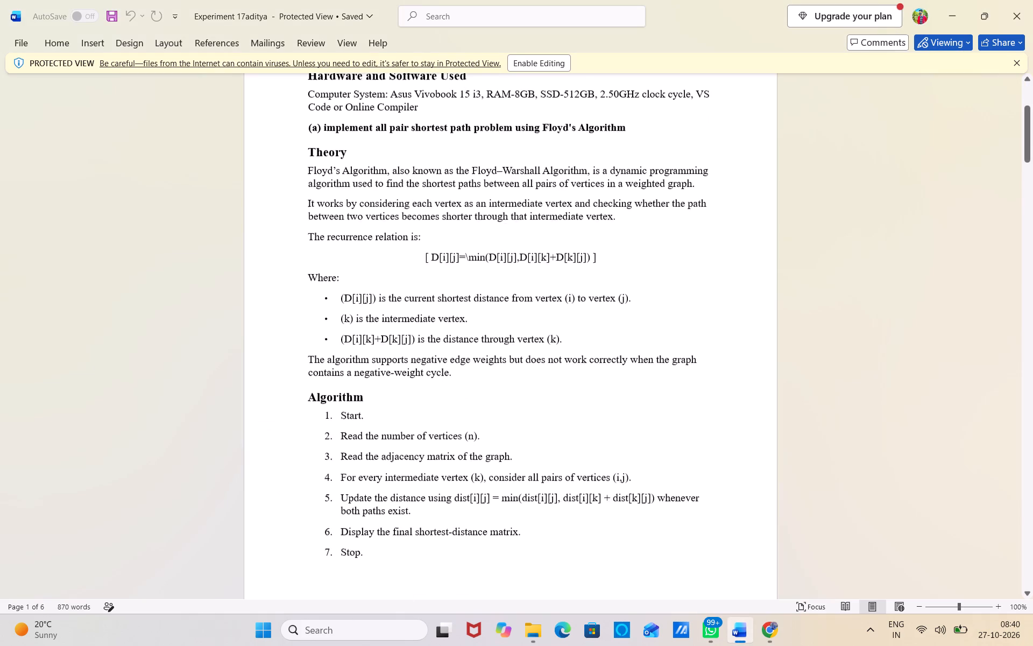
scroll(554, 509, down, 1)
ctrl+scroll(554, 509, up, 1)
ctrl+scroll(554, 509, down, 1)
scroll(554, 509, down, 2)
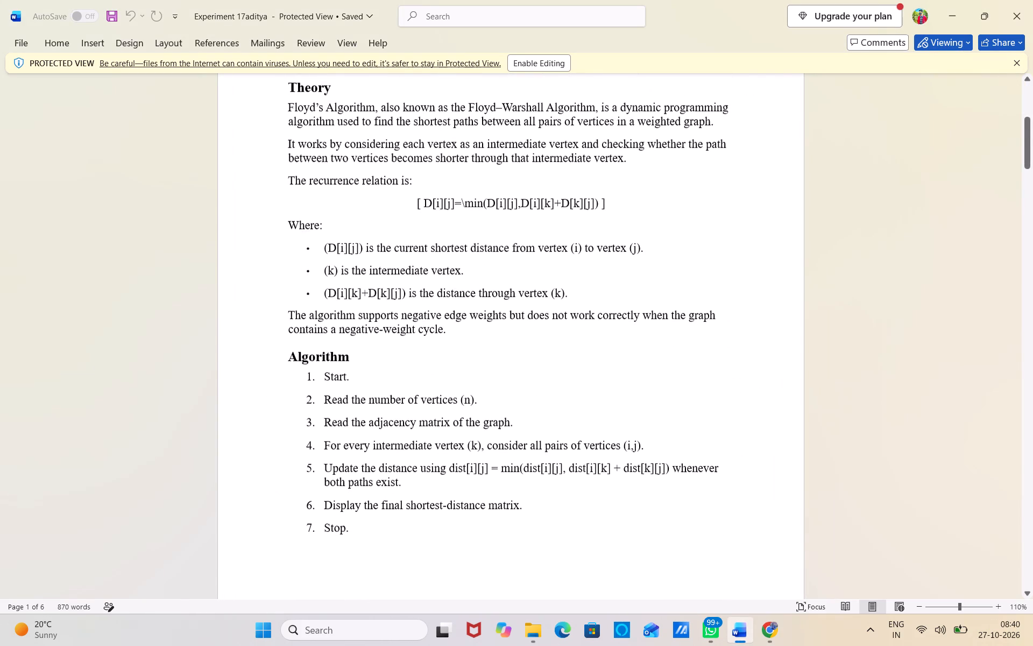
scroll(554, 509, down, 3)
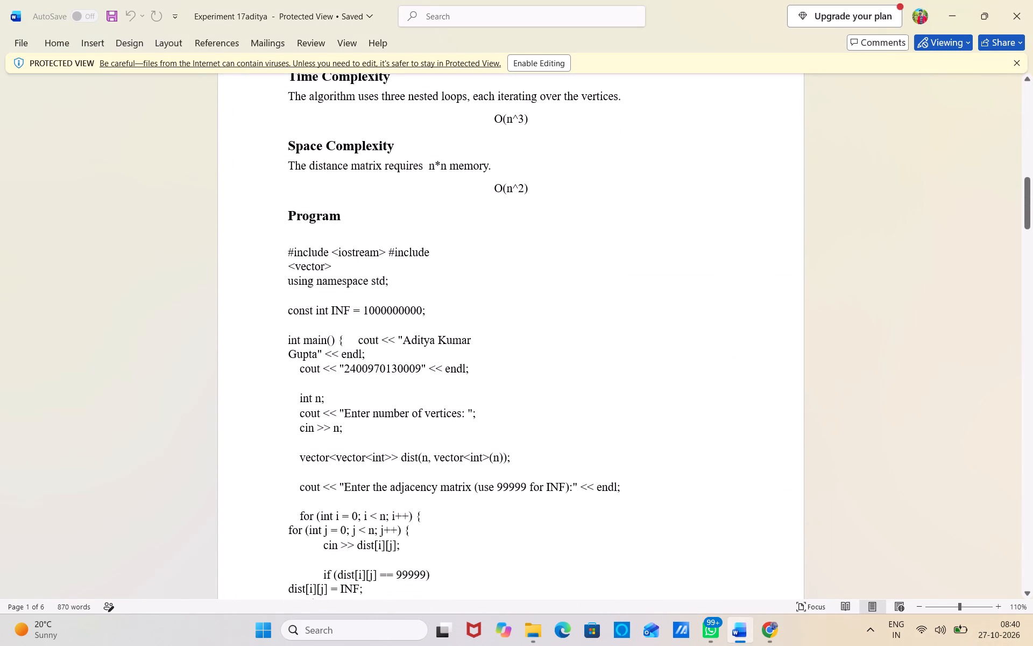
scroll(554, 509, down, 3)
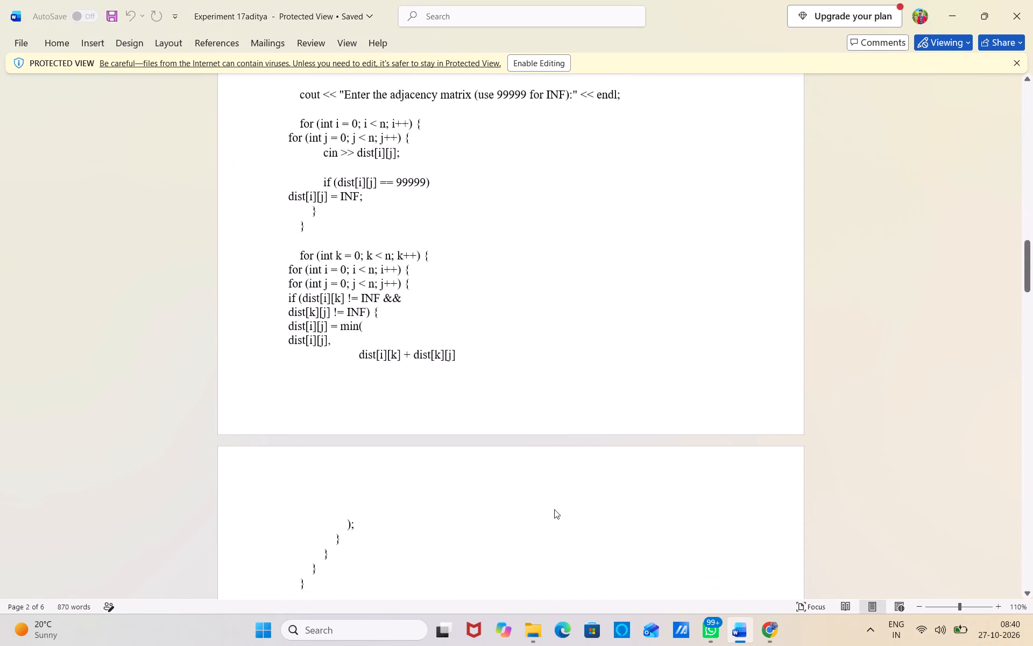
scroll(554, 509, down, 3)
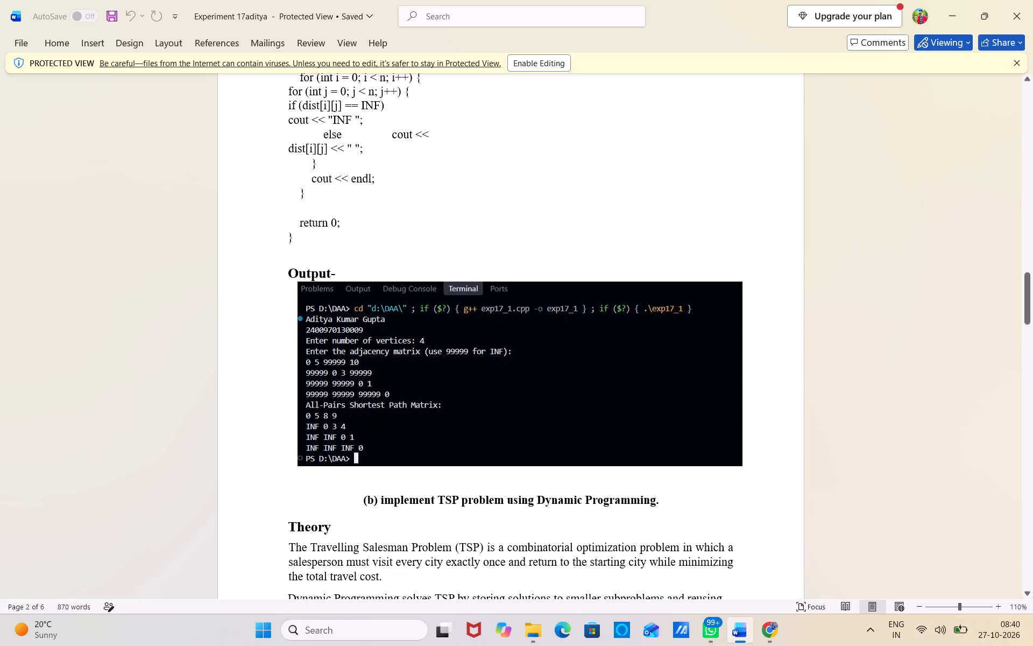
scroll(554, 509, down, 1)
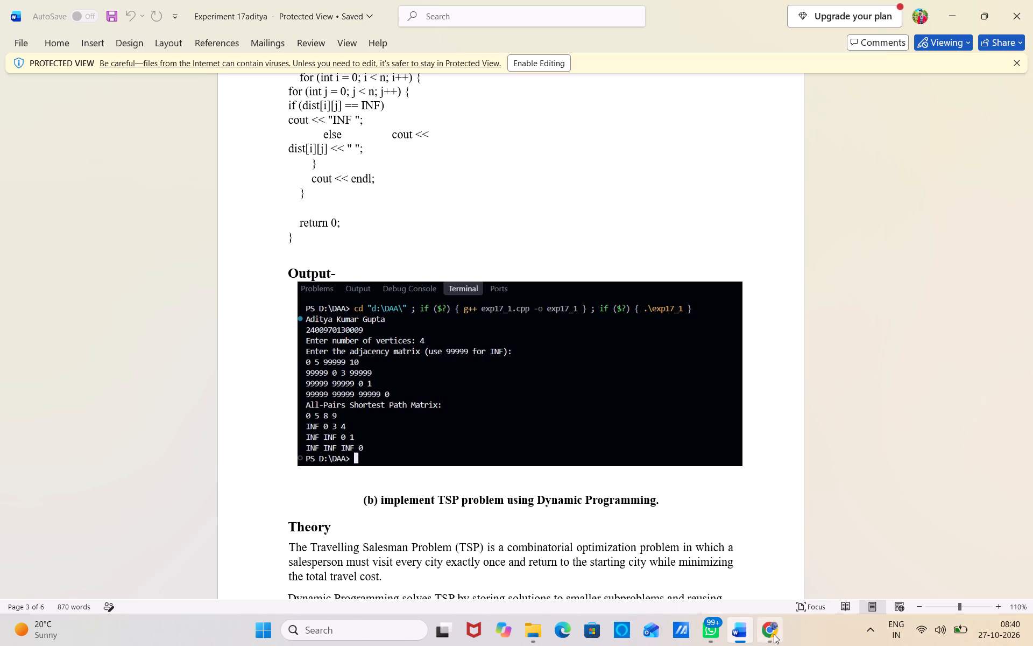
Back in Chrome, run the tsp program with 2 vertices and the adjacency matrix entries 23, 45, 45 and 66667.
click(748, 631)
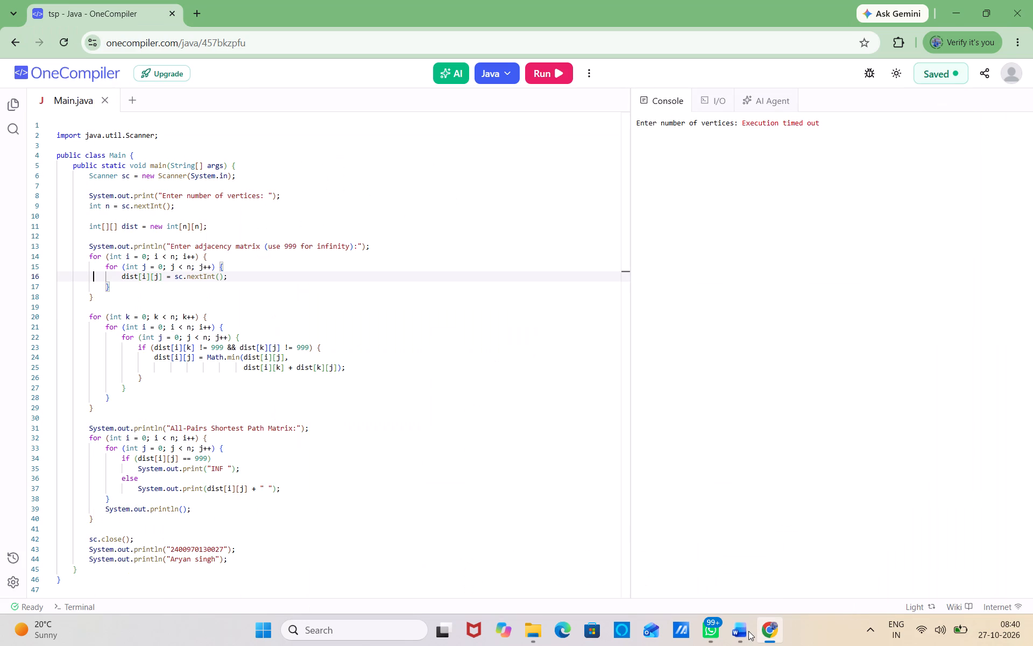
click(549, 82)
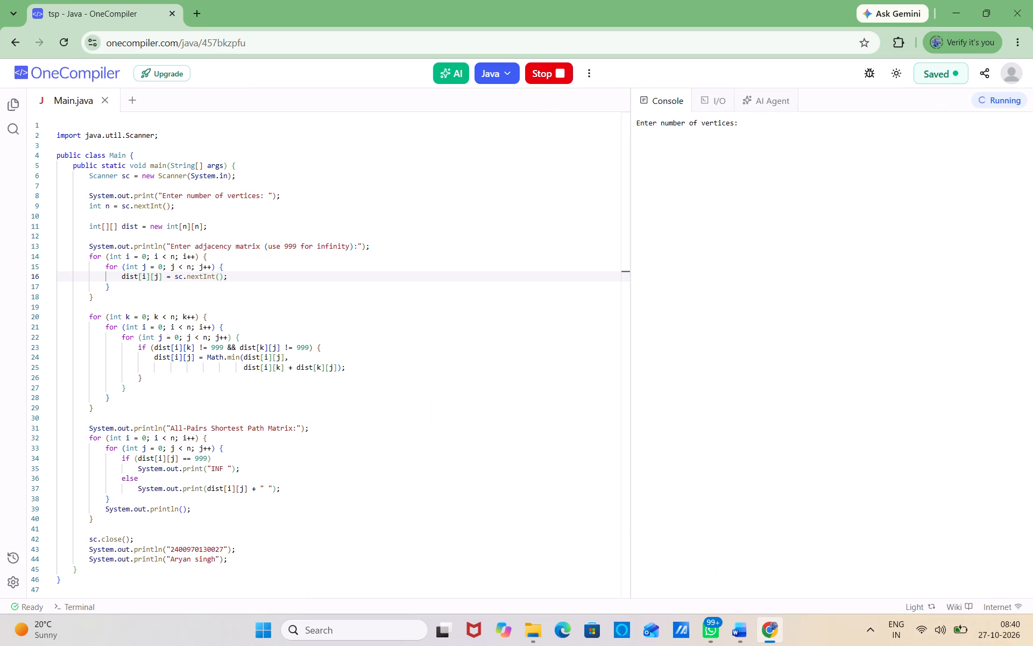
key(2)
key(Return)
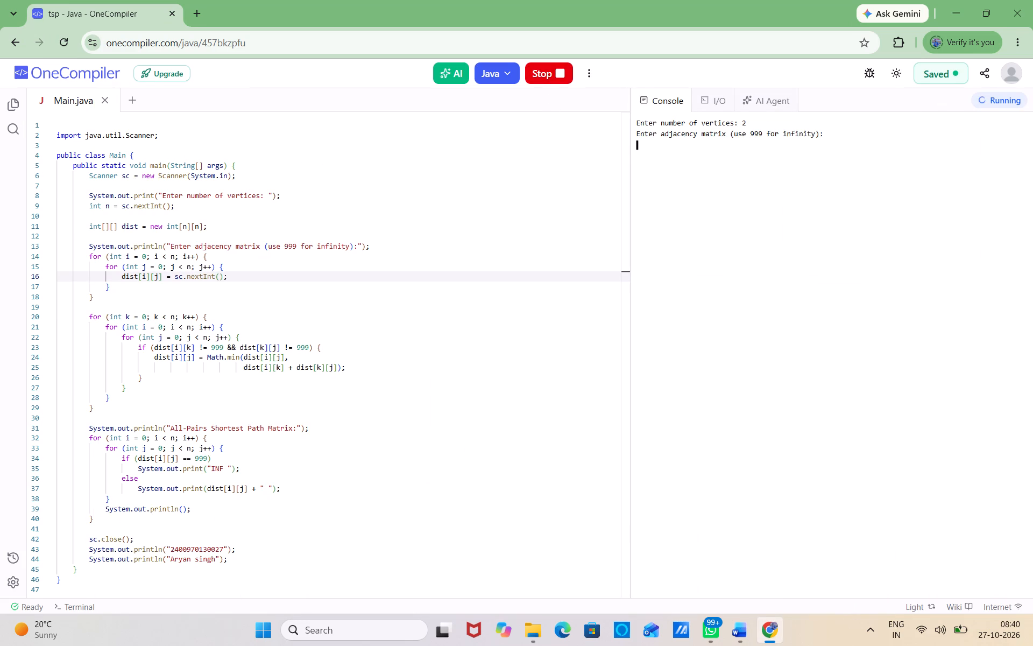
text(23)
key(Return)
text(45)
key(Return)
text(45)
key(Return)
text(66667)
key(Return)
key(8)
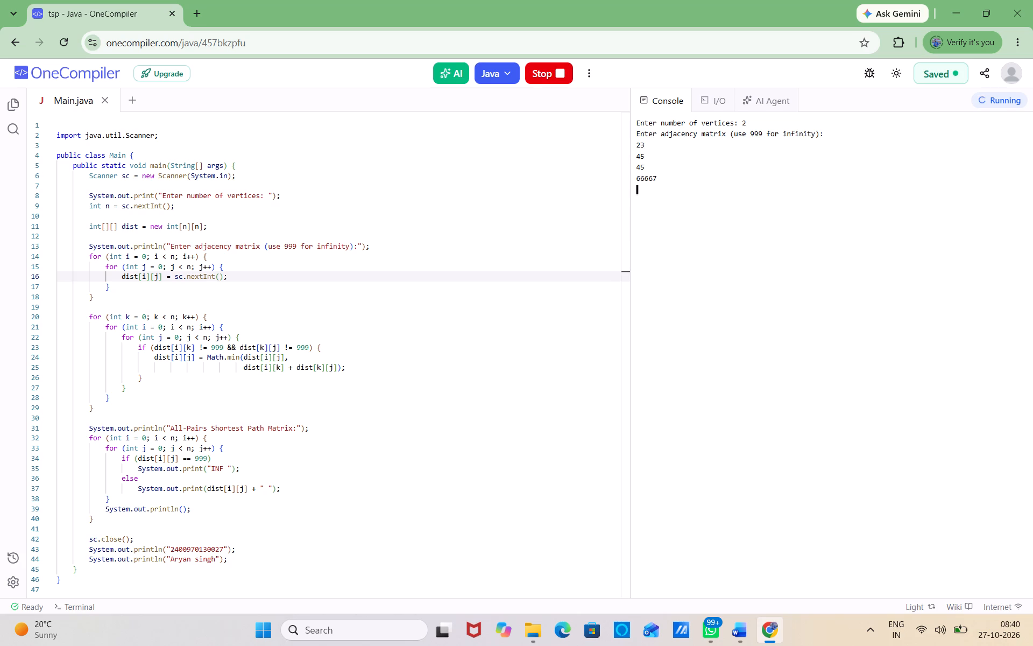
key(Return)
key(6)
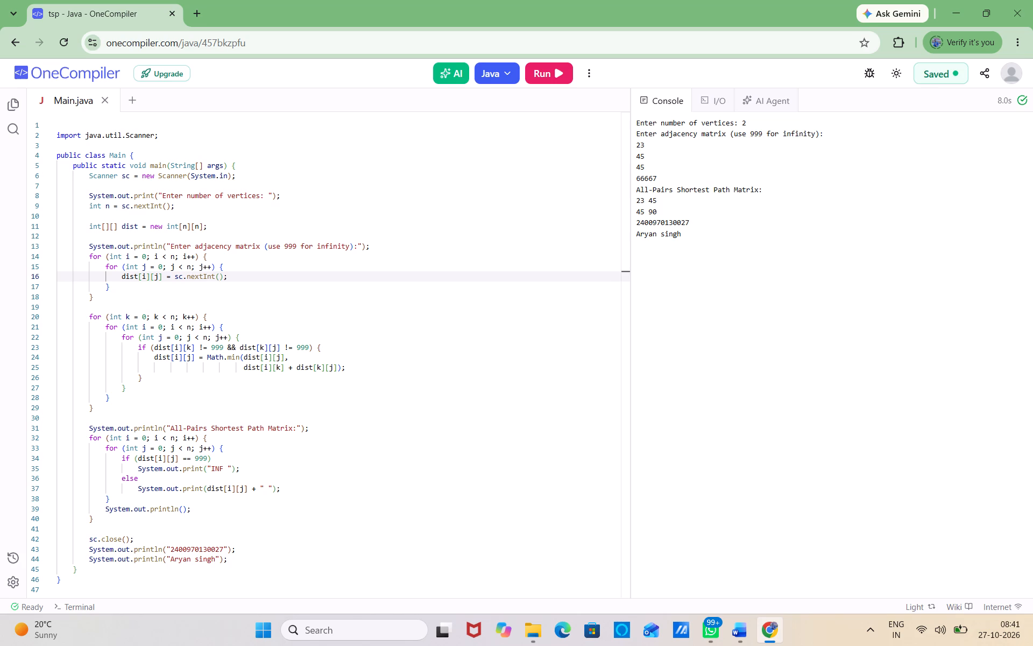
Copy the whole tsp Java program, from the import line to the final closing brace.
scroll(676, 135, down, 2)
drag(54, 129, 166, 266)
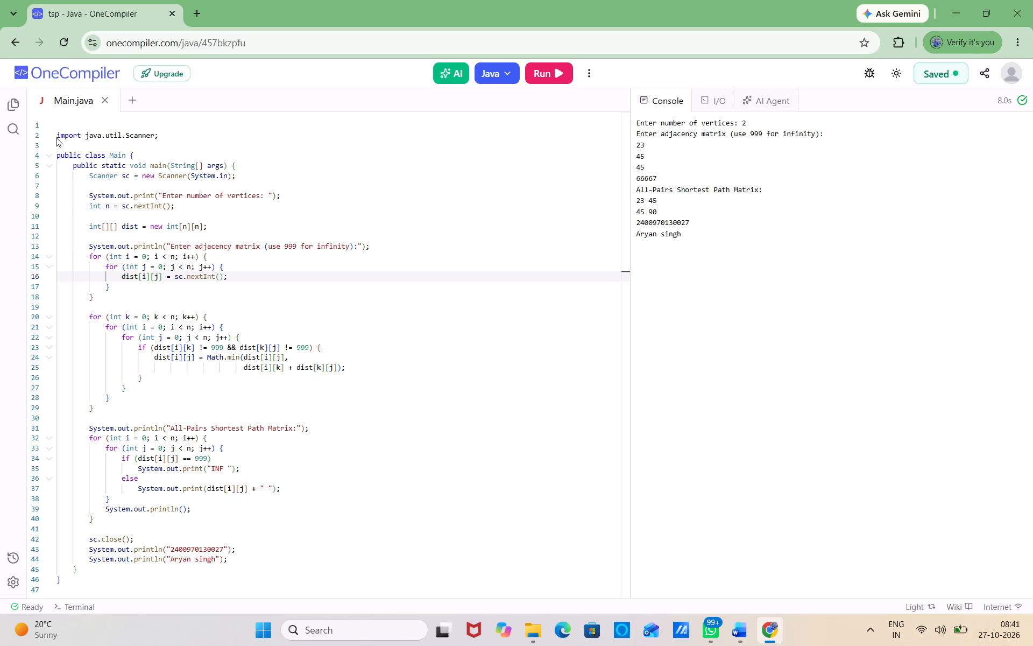
click(55, 129)
click(59, 138)
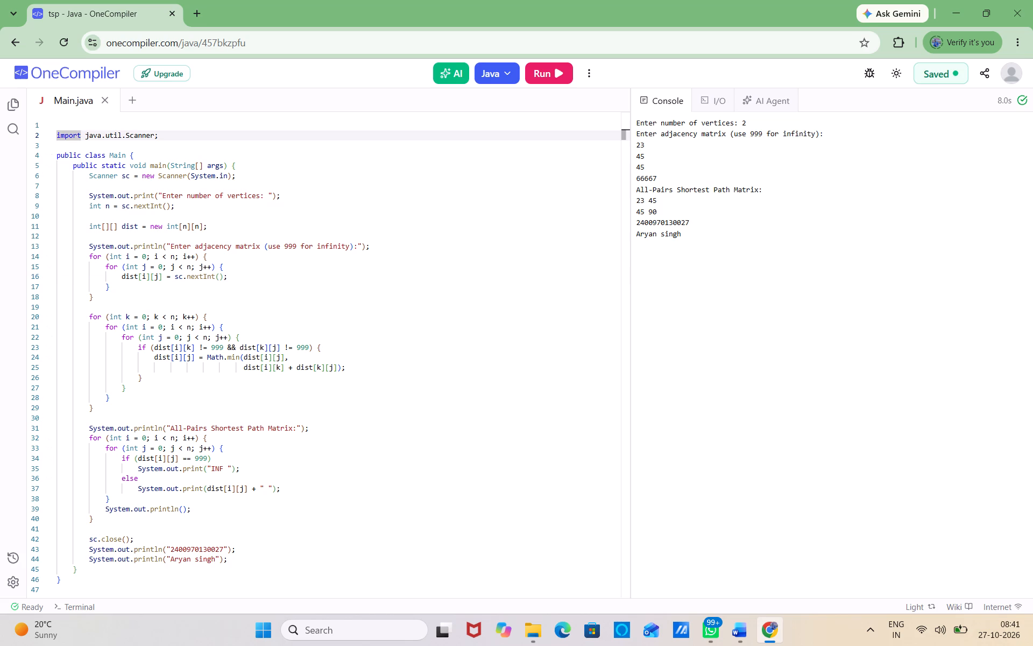
click(52, 137)
click(58, 136)
drag(58, 135, 81, 172)
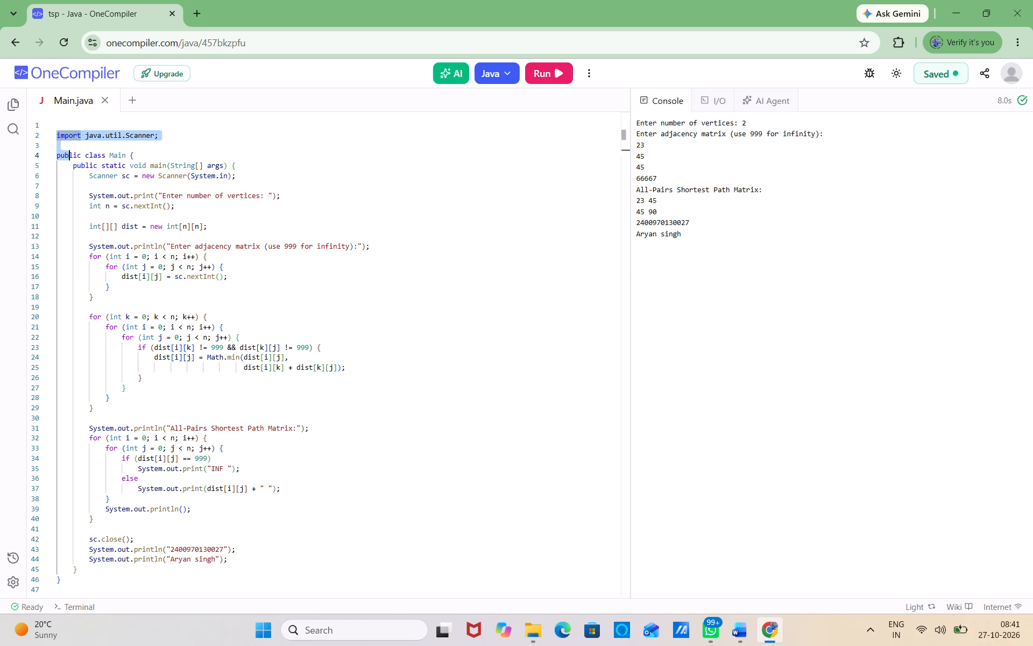
drag(81, 172, 184, 544)
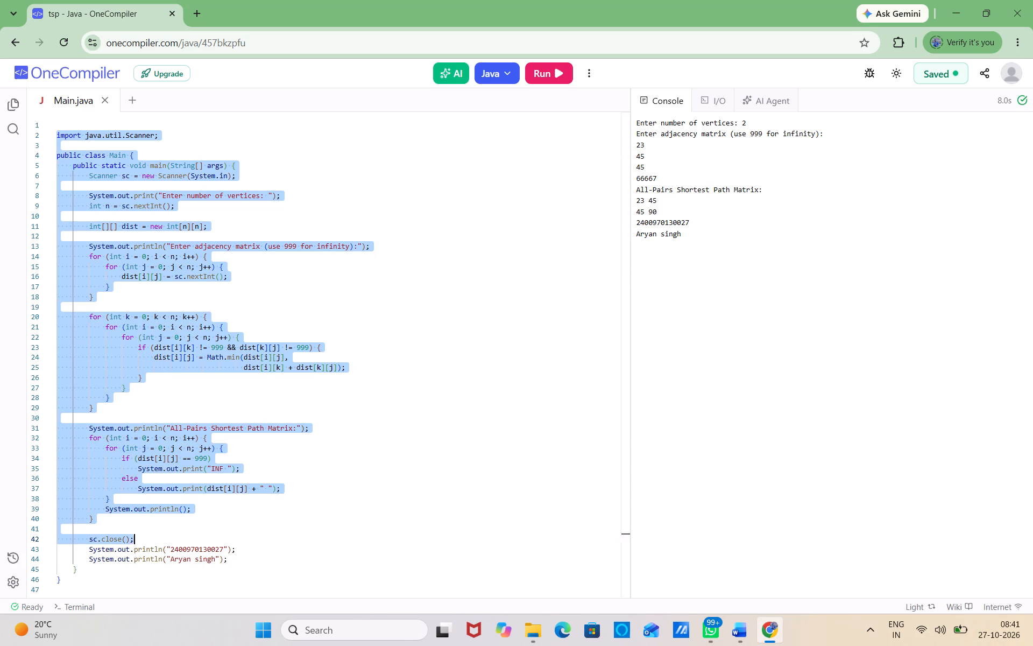
drag(184, 544, 183, 645)
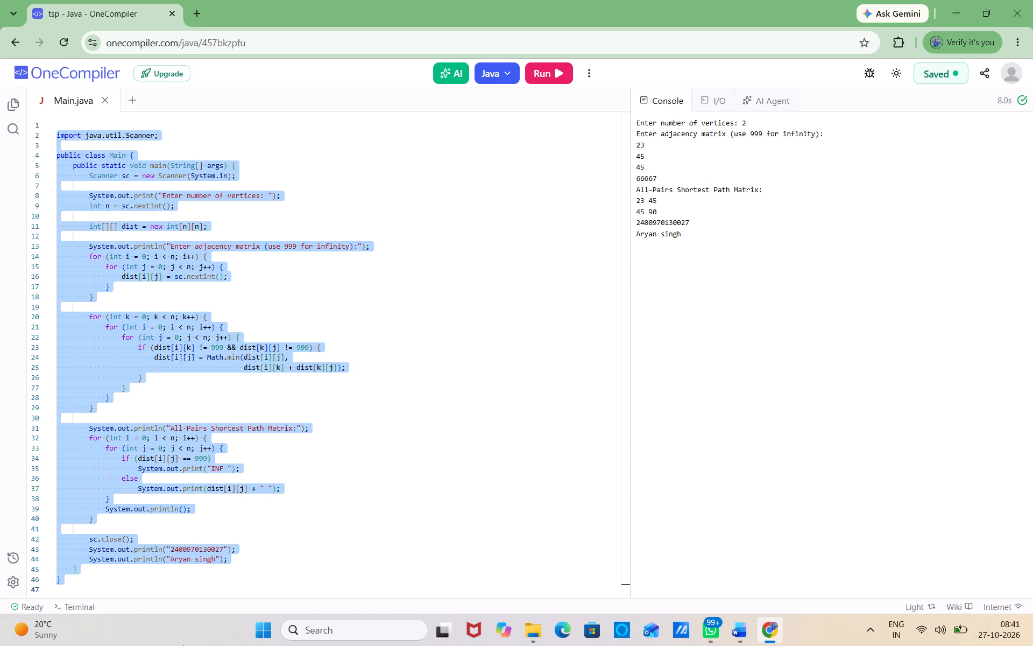
key(ctrl+c)
Switch to the Experiment 17 Word document and look over part (a) from the Algorithm through the C++ program to its end.
click(734, 633)
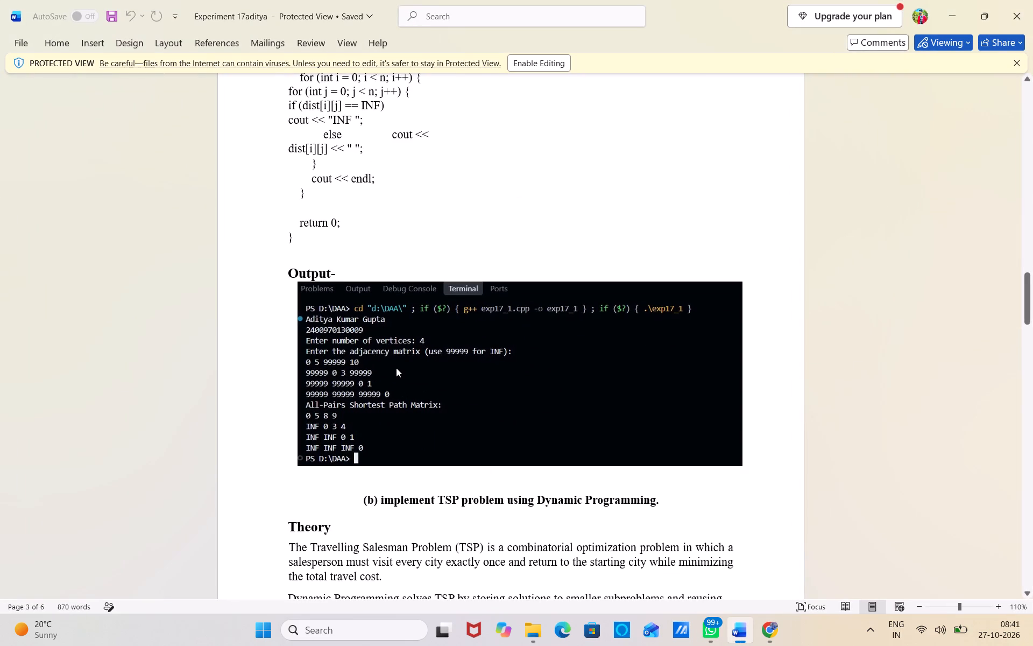
scroll(395, 368, up, 5)
scroll(395, 368, down, 1)
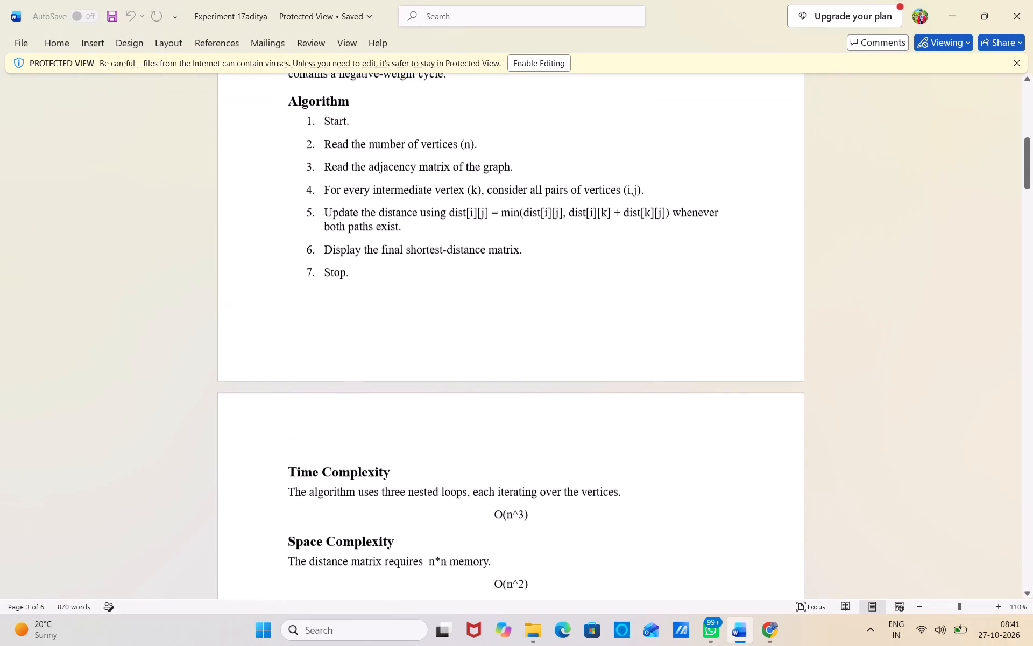
scroll(395, 368, down, 3)
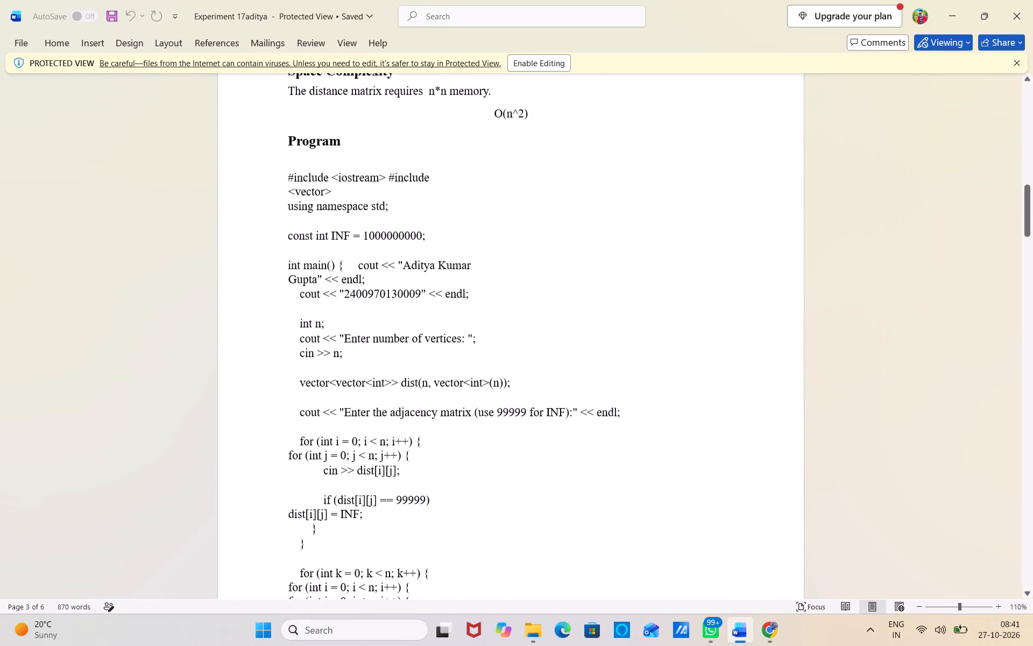
scroll(395, 368, down, 3)
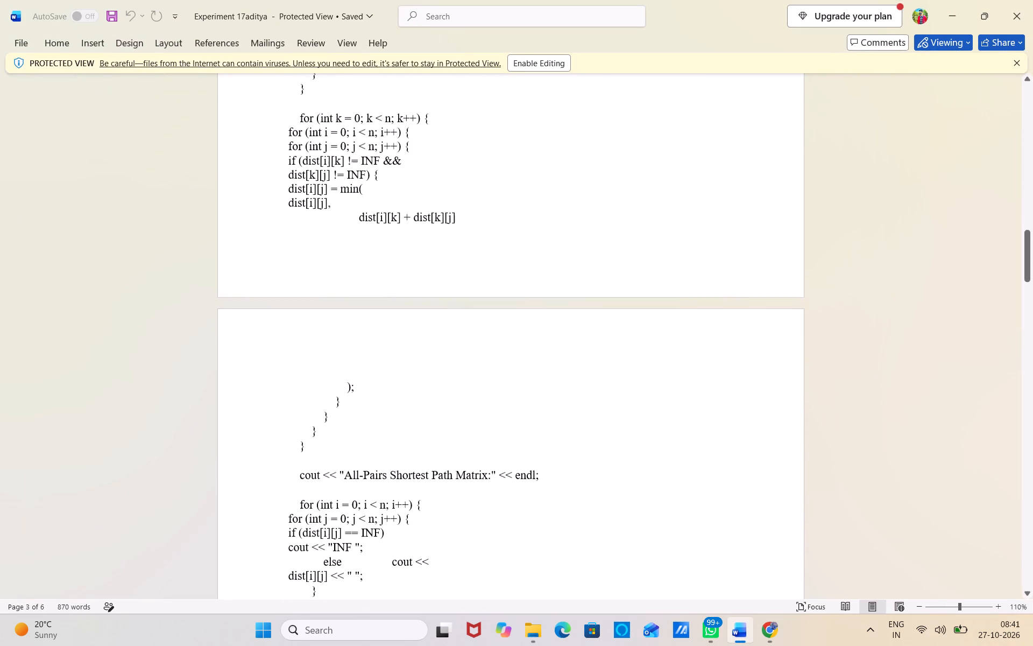
scroll(393, 339, down, 1)
scroll(366, 453, down, 1)
scroll(303, 521, down, 1)
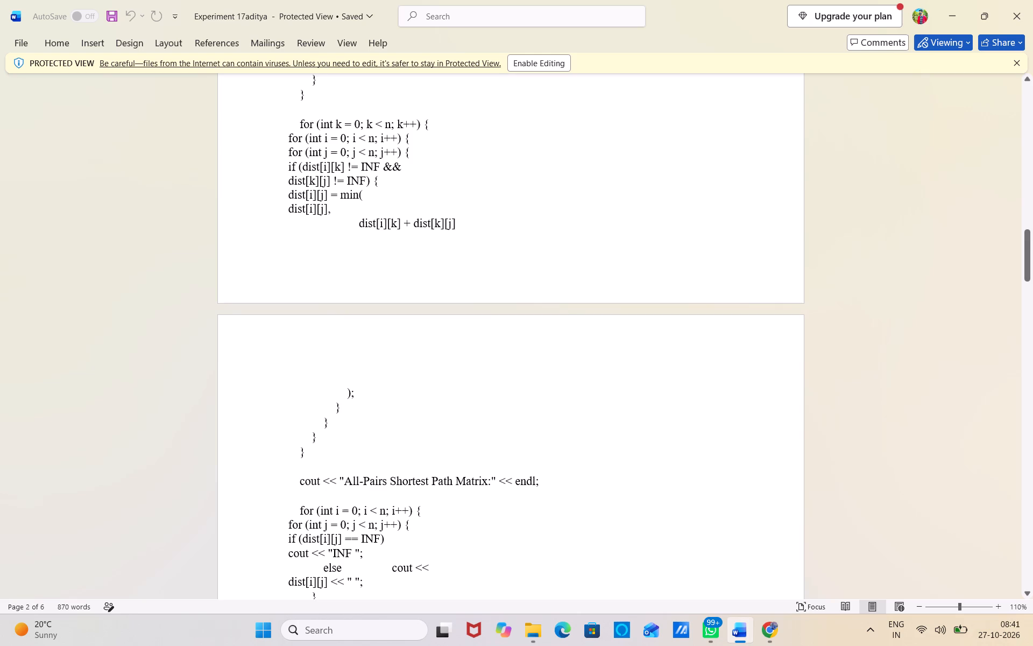
scroll(303, 521, down, 1)
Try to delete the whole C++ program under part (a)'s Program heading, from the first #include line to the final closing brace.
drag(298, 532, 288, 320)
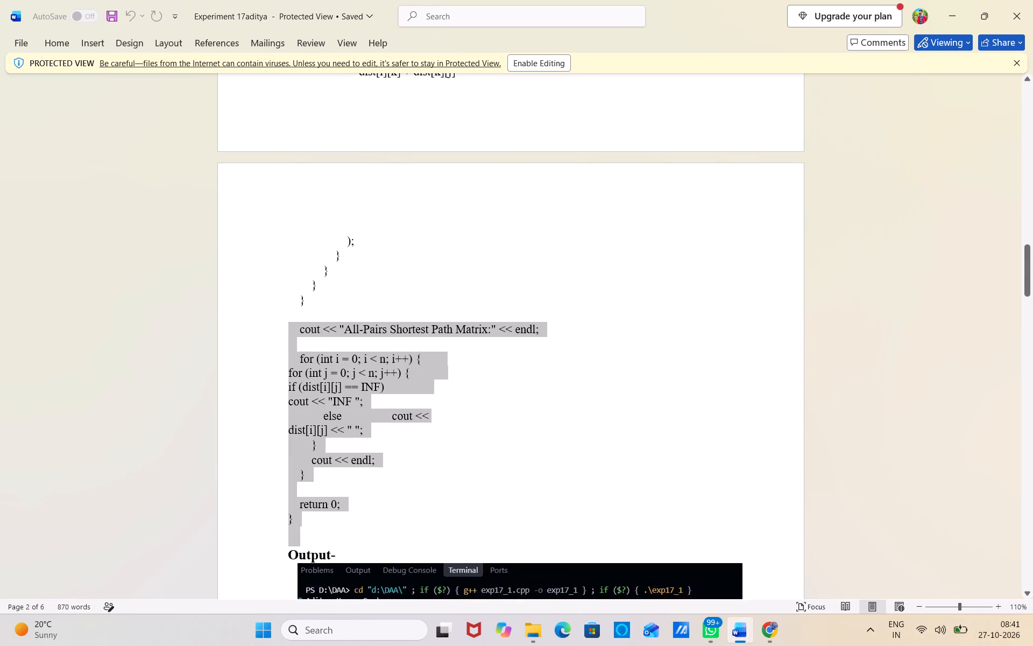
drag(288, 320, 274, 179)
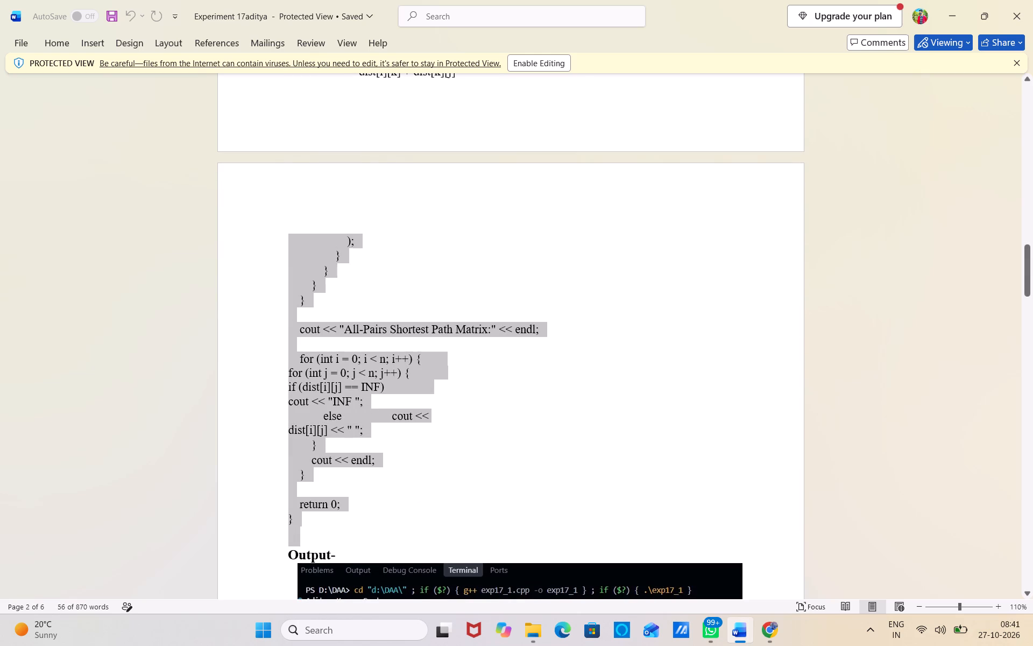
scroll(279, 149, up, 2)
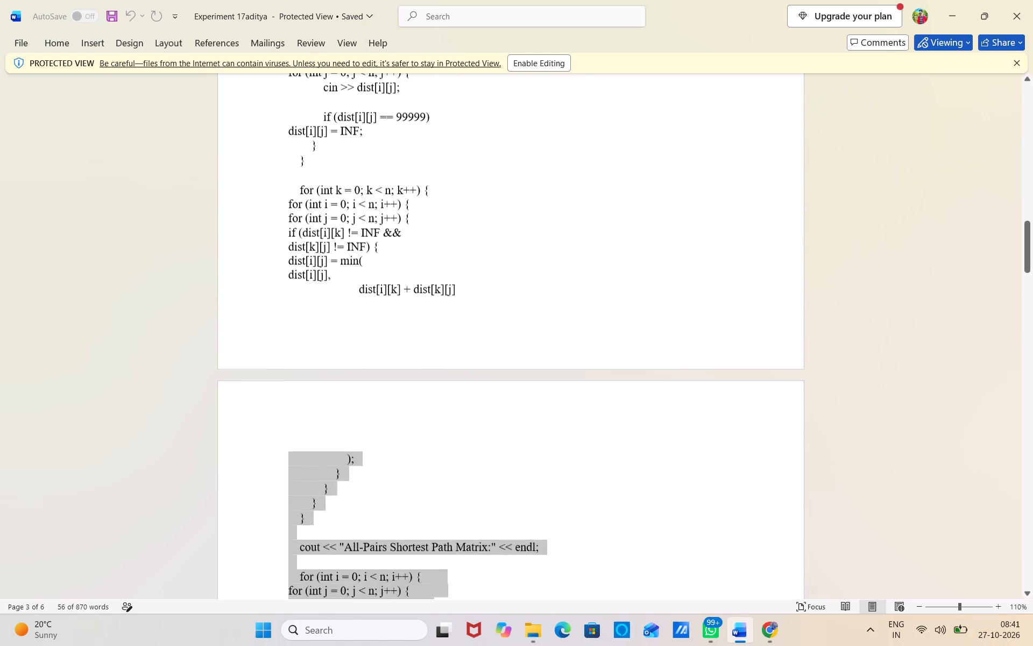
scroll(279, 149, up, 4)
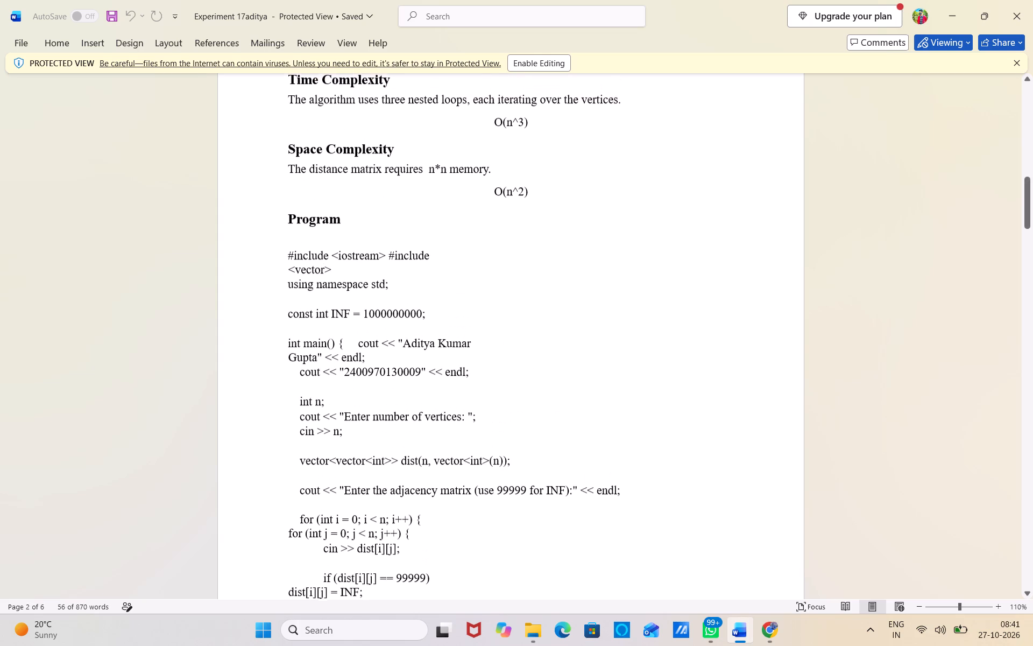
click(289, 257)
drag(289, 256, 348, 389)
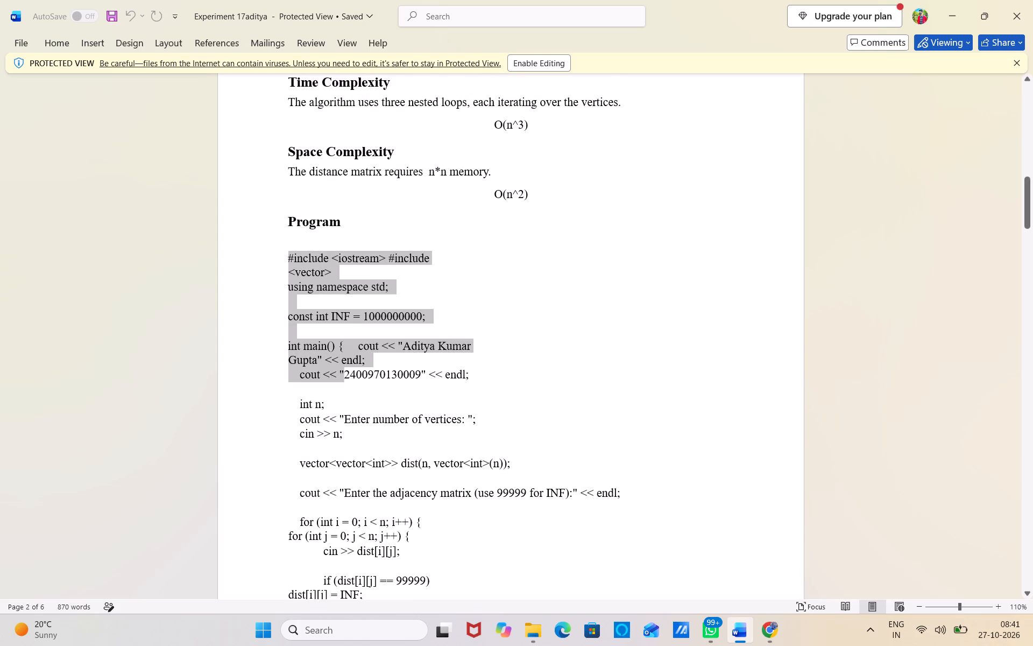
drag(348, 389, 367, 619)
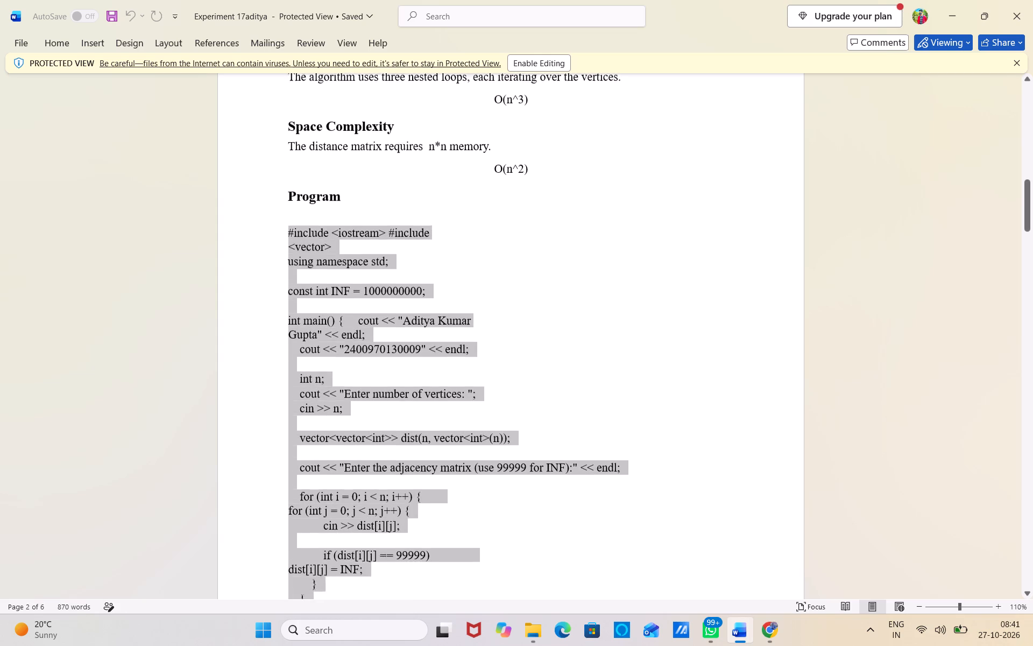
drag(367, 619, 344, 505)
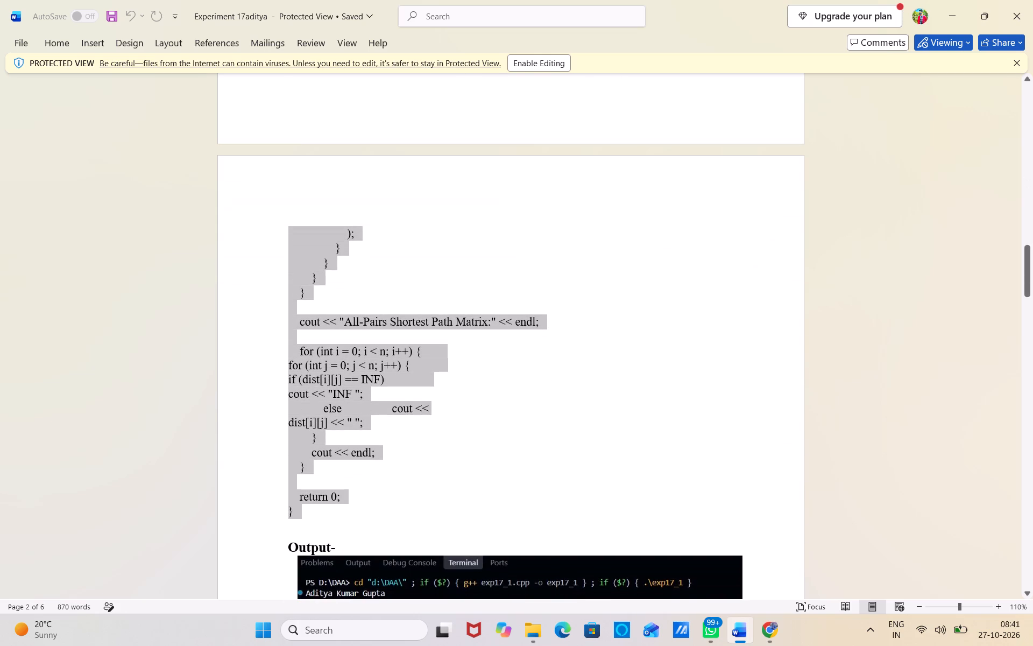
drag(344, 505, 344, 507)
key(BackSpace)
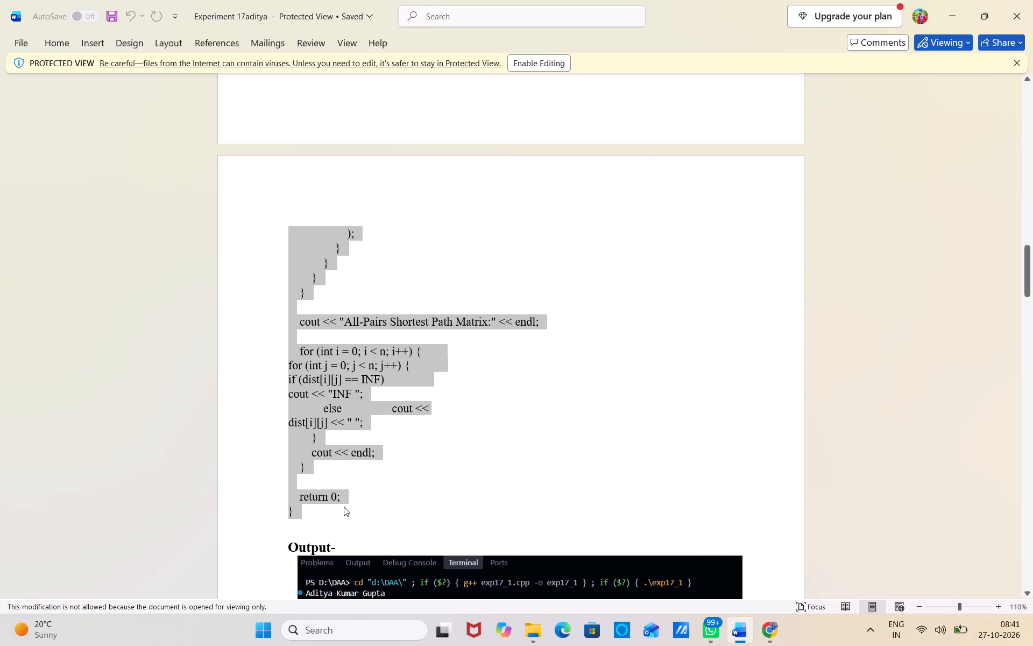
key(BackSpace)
Enable editing of the protected Experiment 17 document.
click(539, 72)
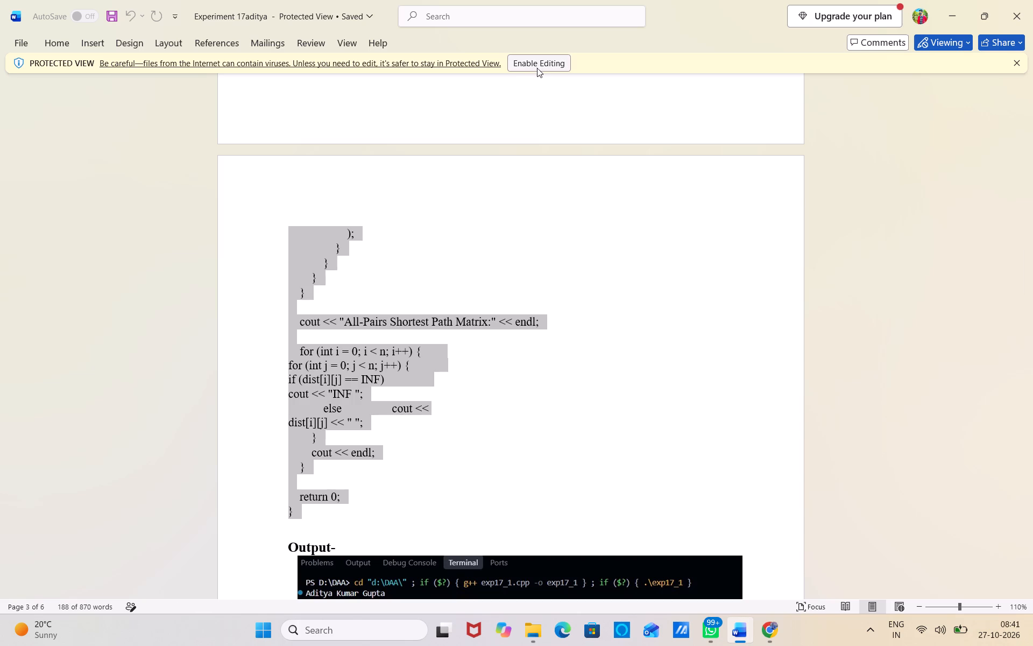
click(536, 68)
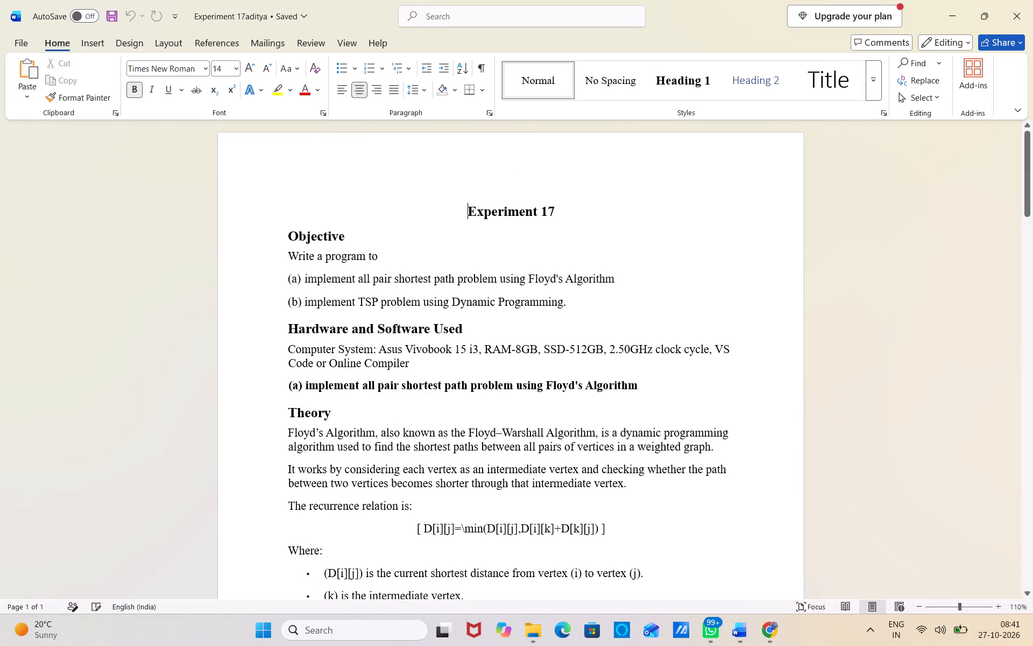
Delete the entire C++ program under part (a)'s Program heading, from the #include lines to the closing brace before Output.
scroll(462, 268, down, 3)
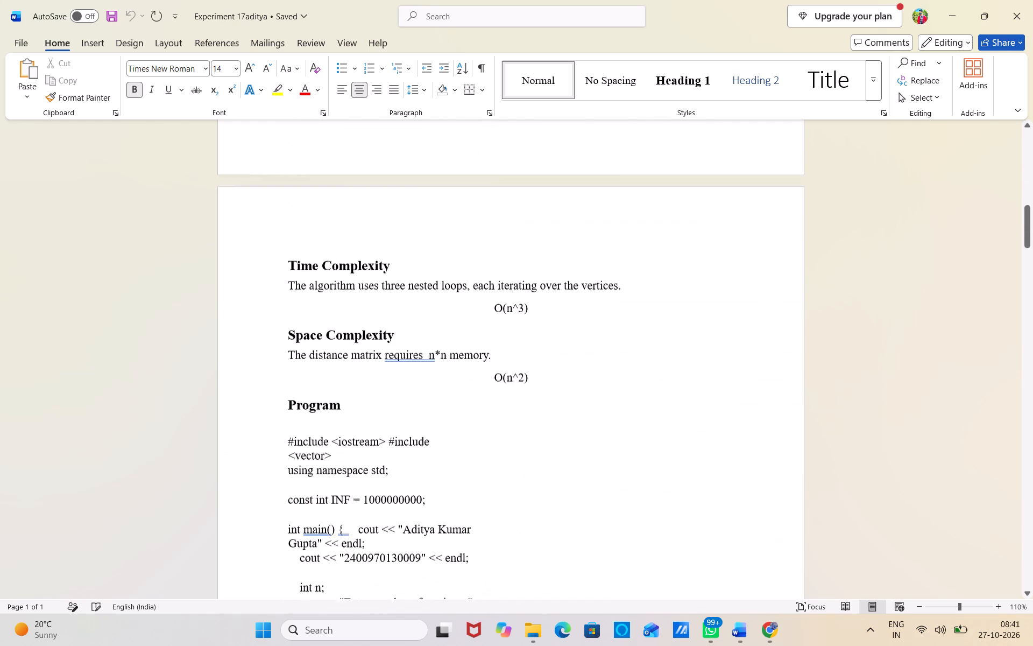
scroll(462, 268, down, 2)
drag(286, 335, 380, 433)
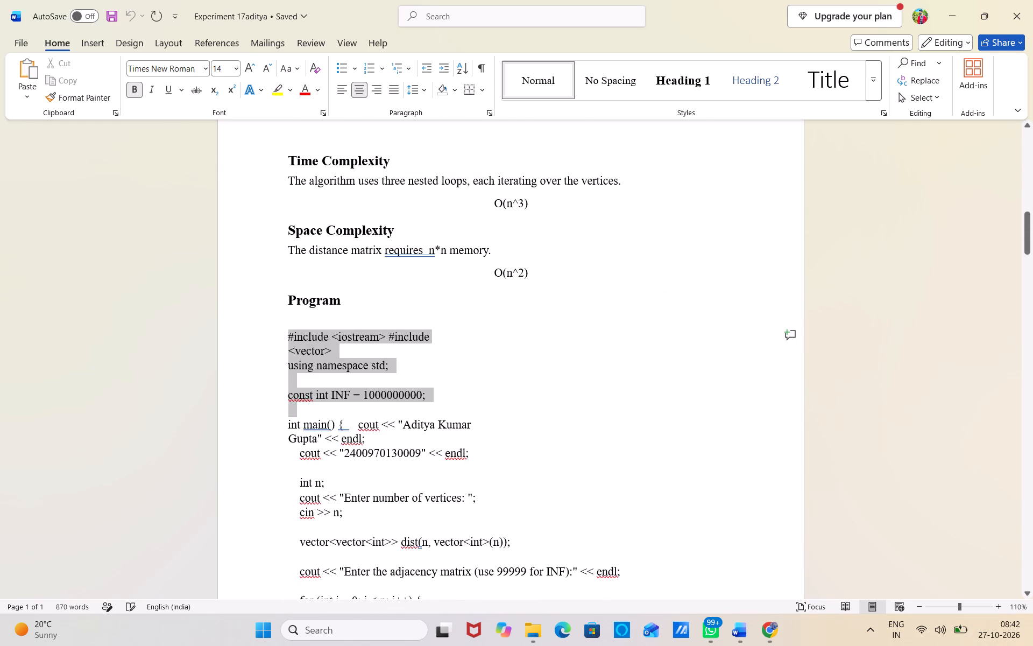
drag(380, 433, 387, 555)
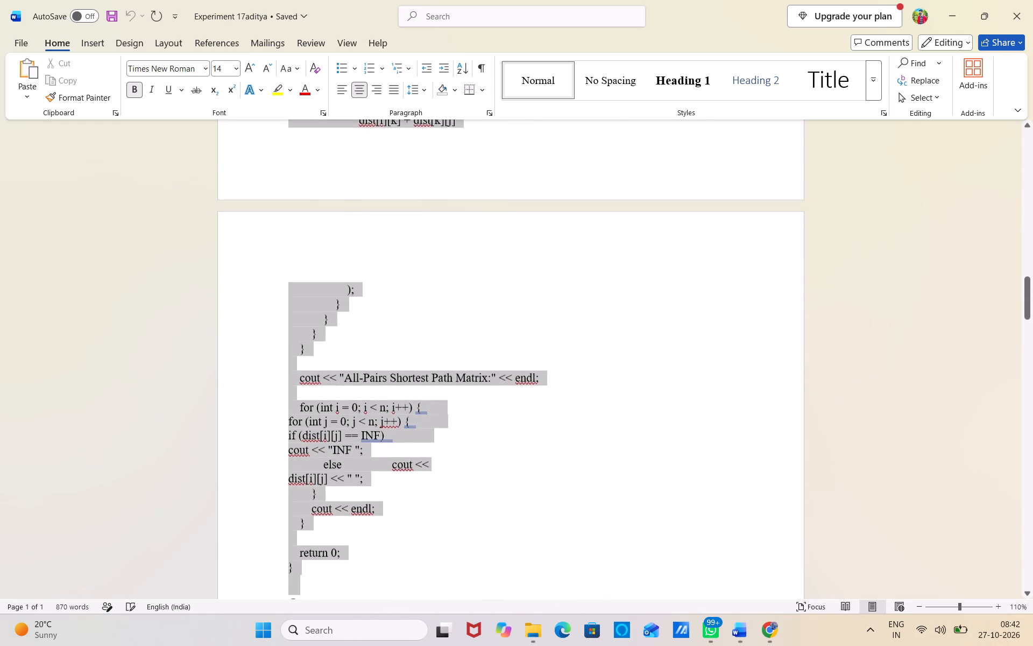
drag(387, 555, 380, 558)
key(BackSpace)
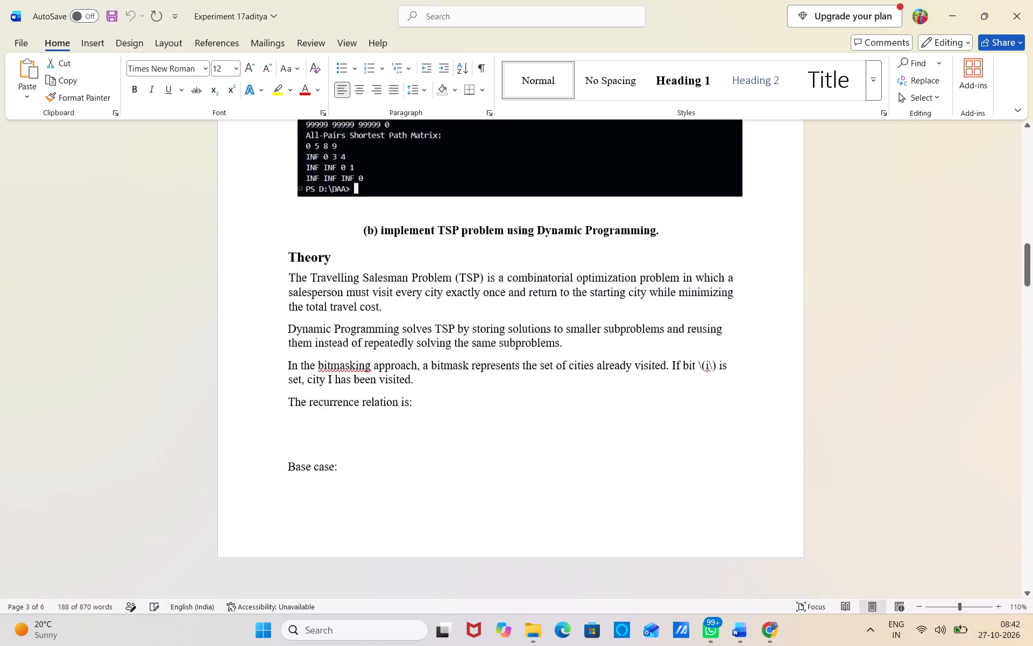
Paste the copied Java program on a new line directly below part (a)'s Program heading.
scroll(373, 454, up, 1)
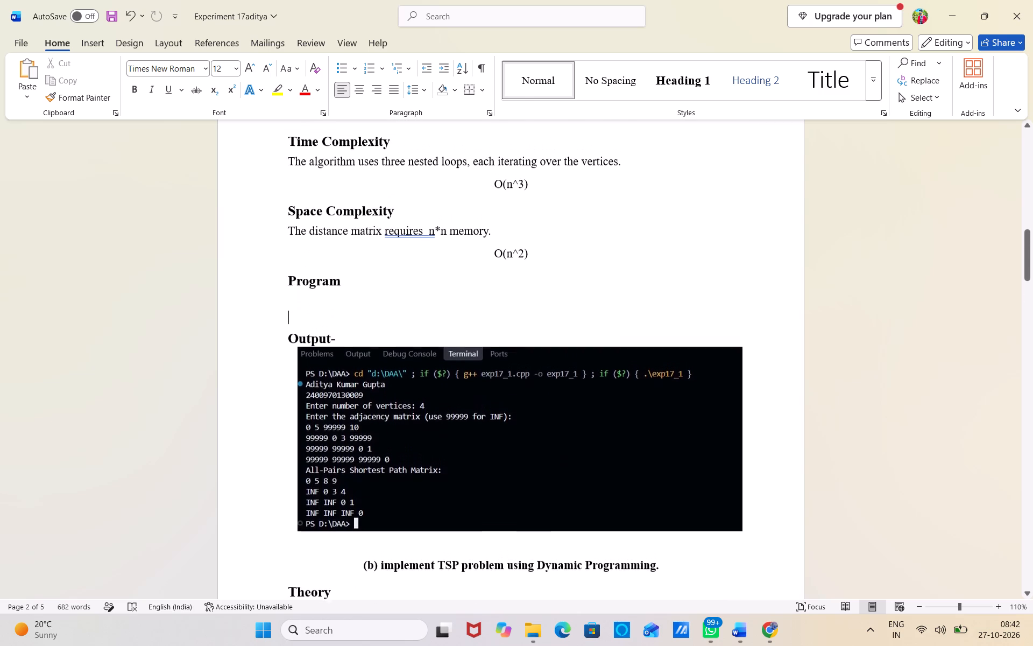
click(355, 289)
key(Return)
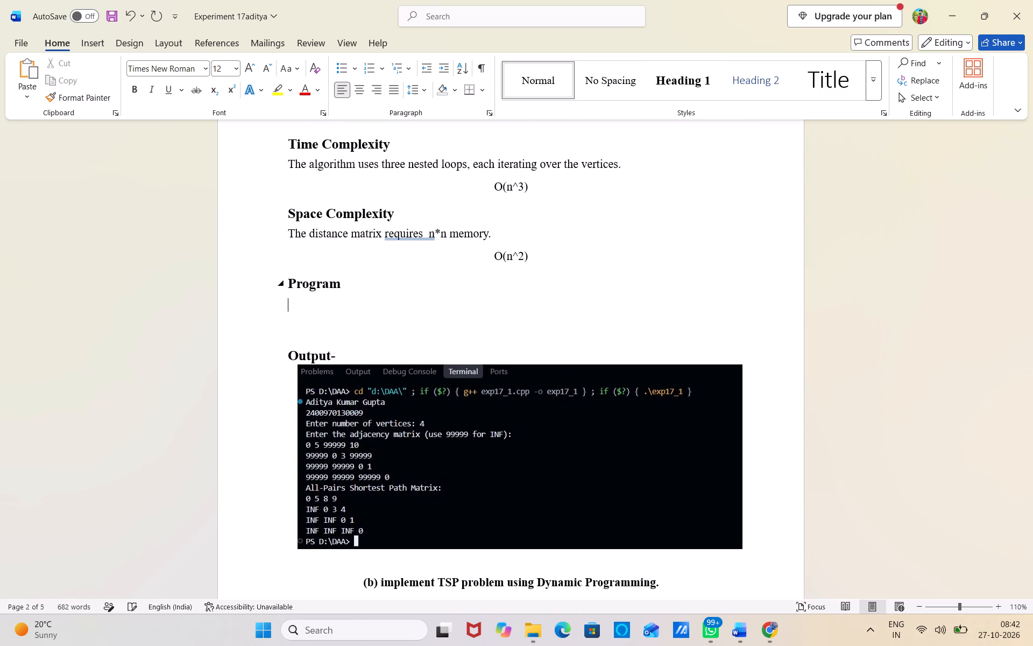
key(ctrl+v)
Examine the pasted Java program and the surrounding sections, from part (a)'s Algorithm to the Theory of part (b).
scroll(355, 289, down, 2)
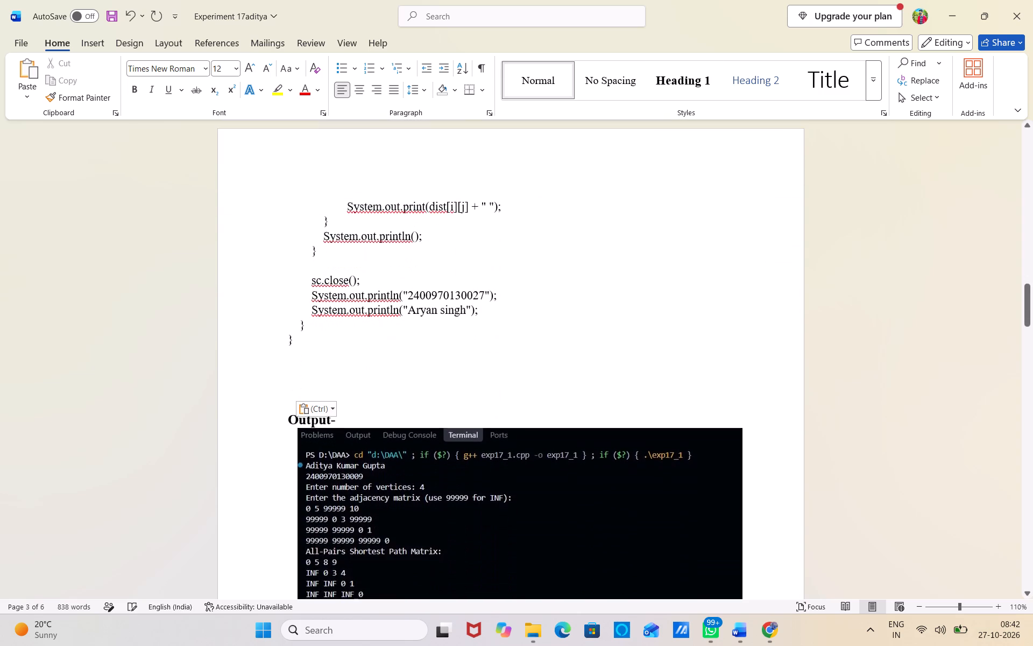
scroll(355, 289, up, 5)
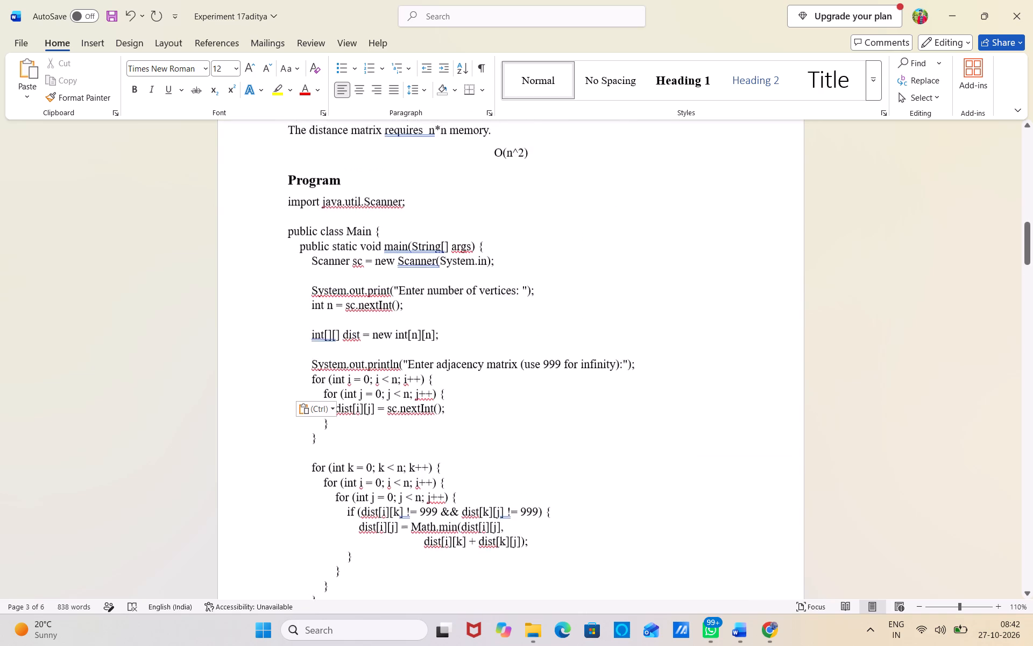
scroll(355, 289, up, 3)
scroll(355, 289, down, 5)
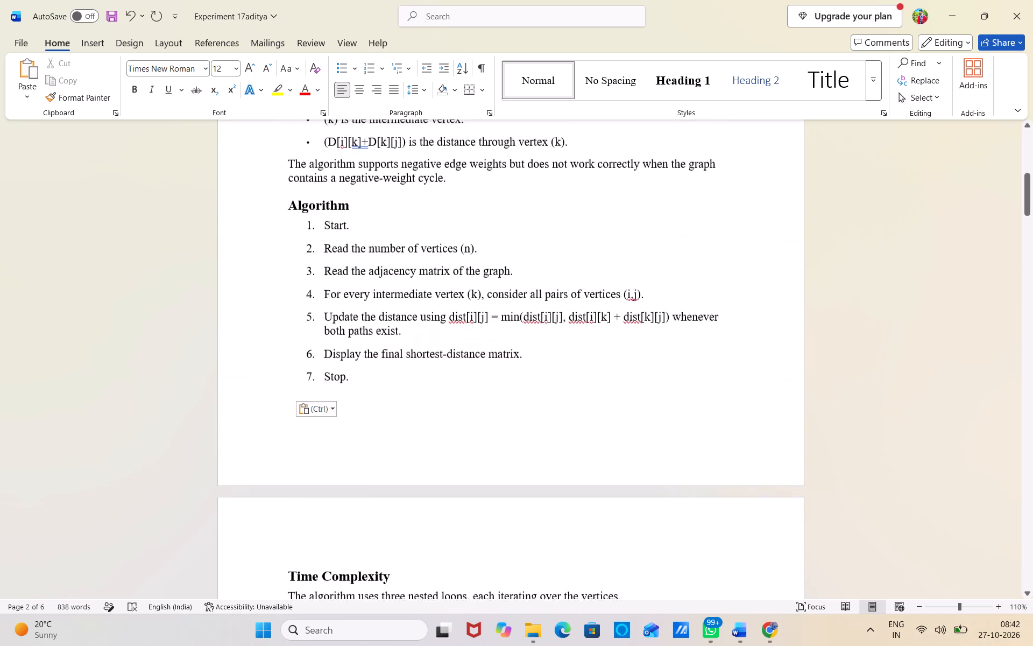
scroll(355, 289, down, 4)
scroll(355, 289, up, 3)
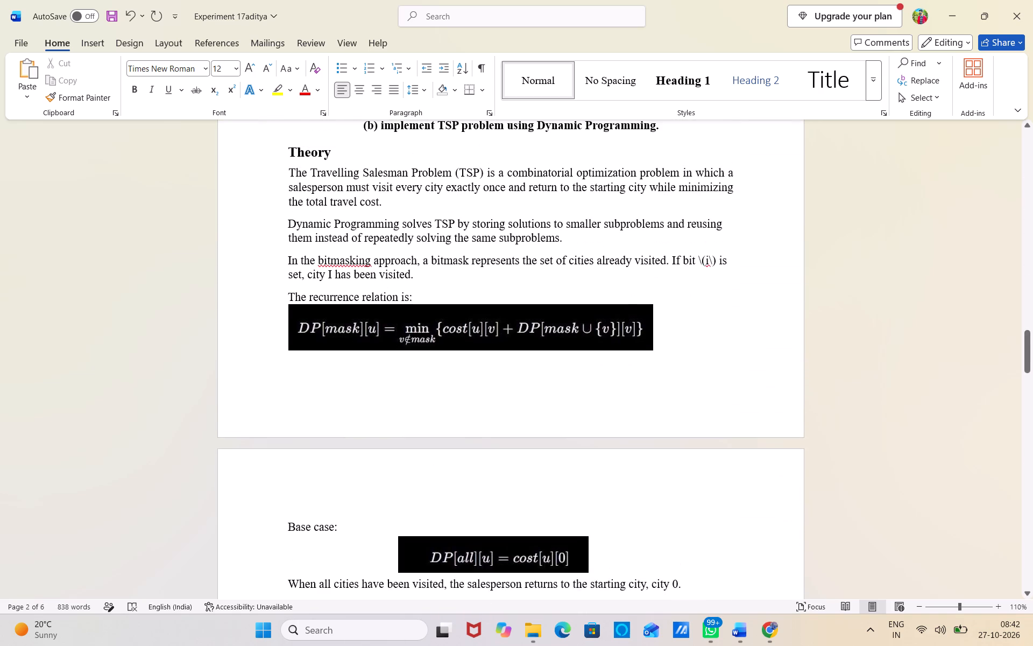
Cut the terminal screenshot from part (a)'s Output section and add an empty line directly below the Output heading.
scroll(355, 289, up, 4)
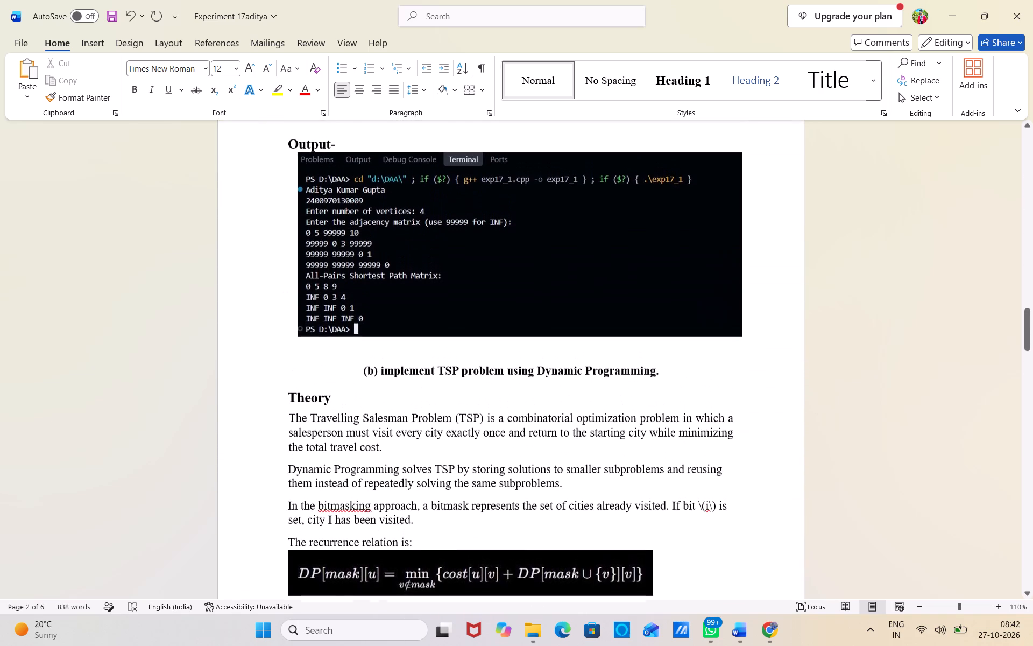
click(427, 279)
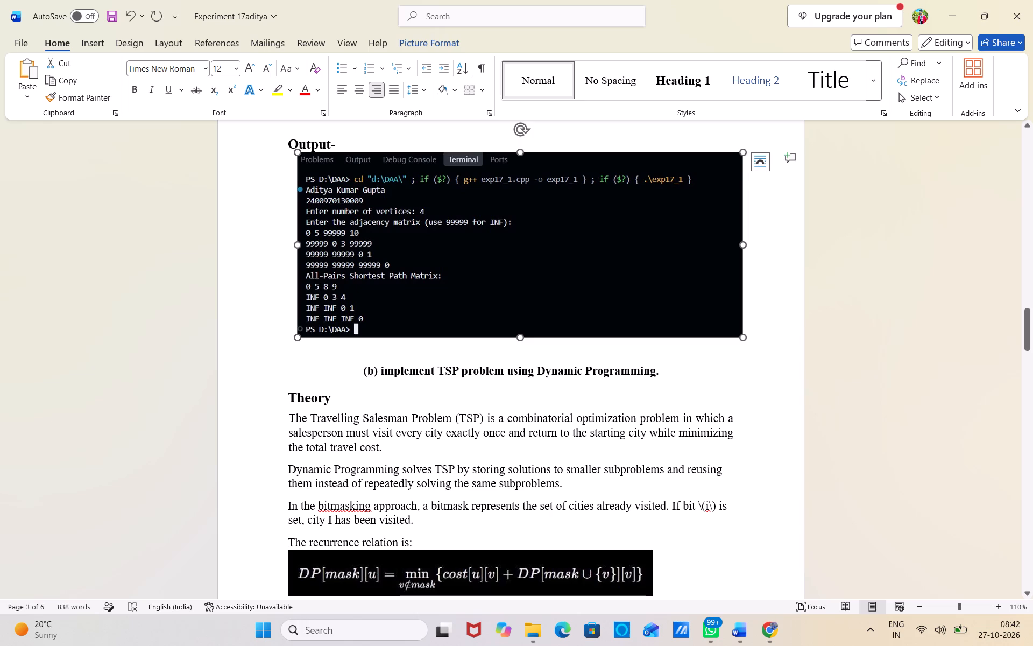
right_click(718, 163)
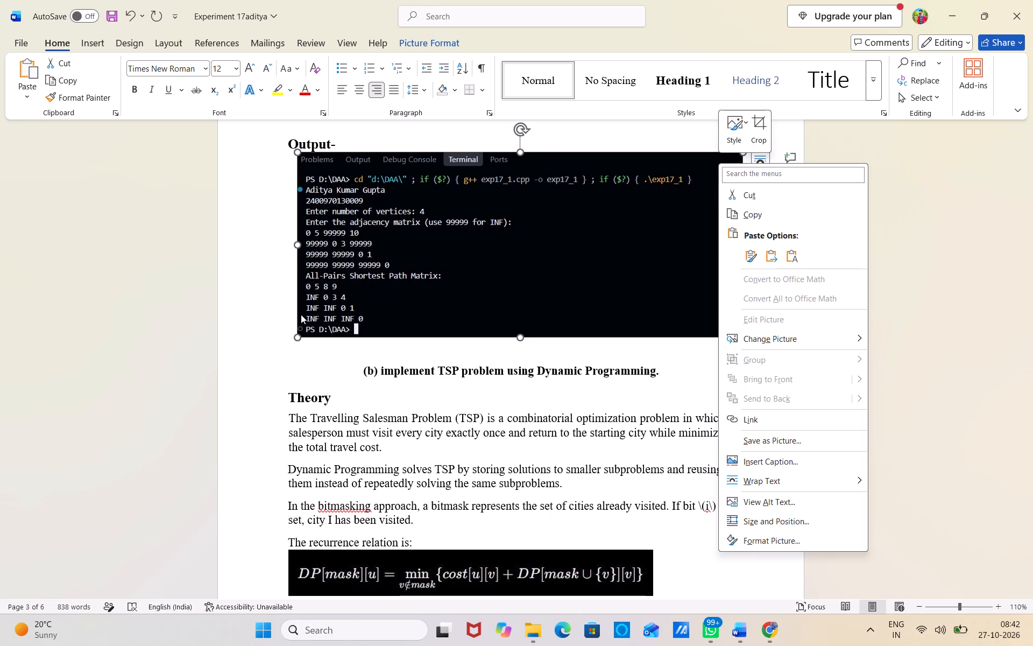
click(786, 196)
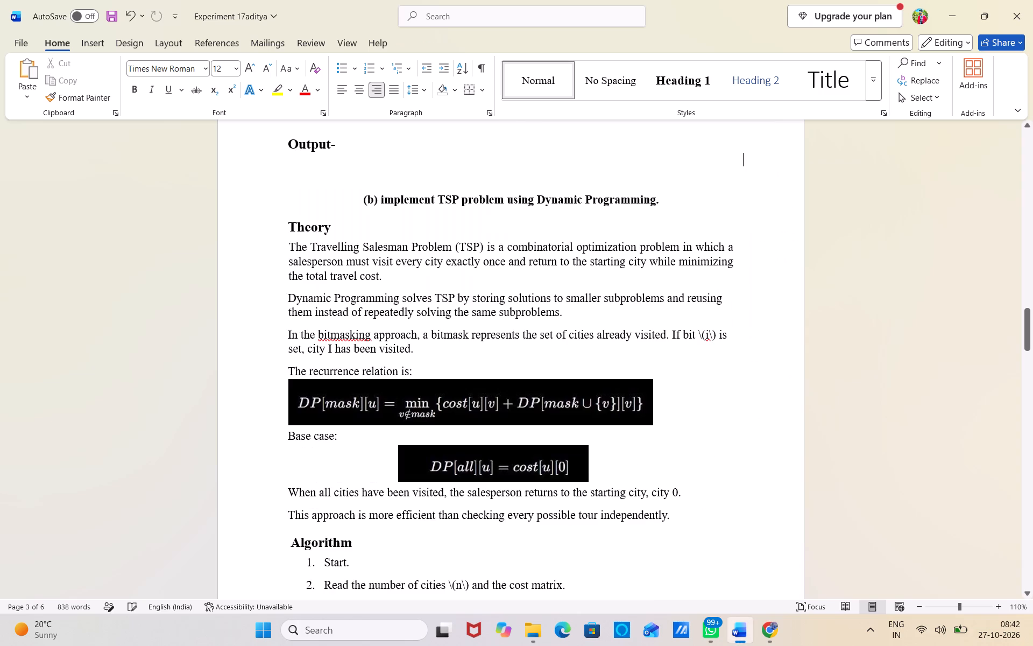
click(342, 149)
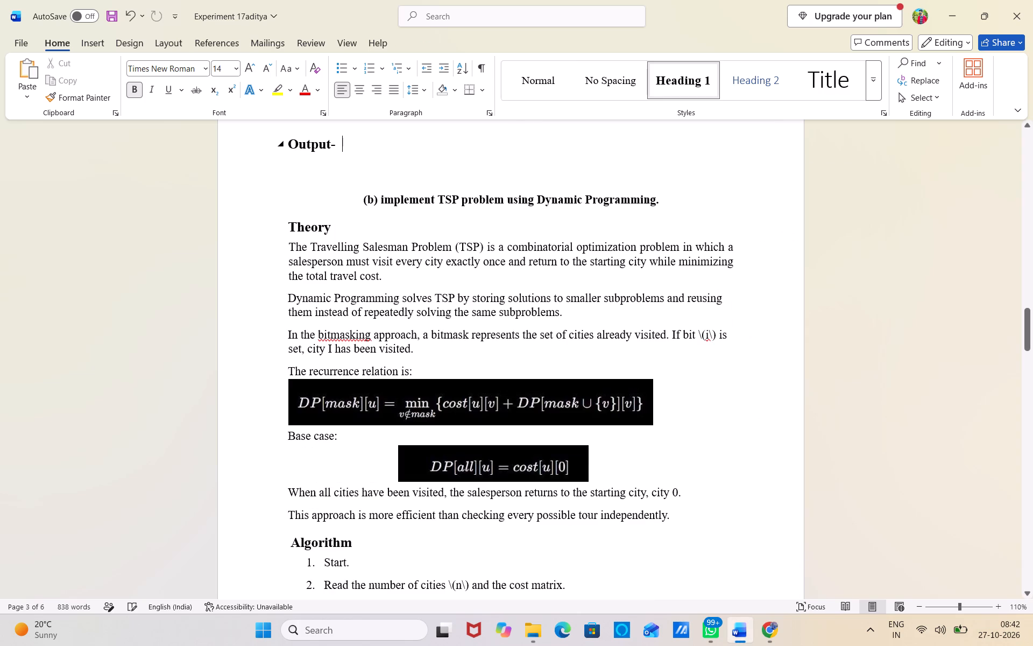
key(Return)
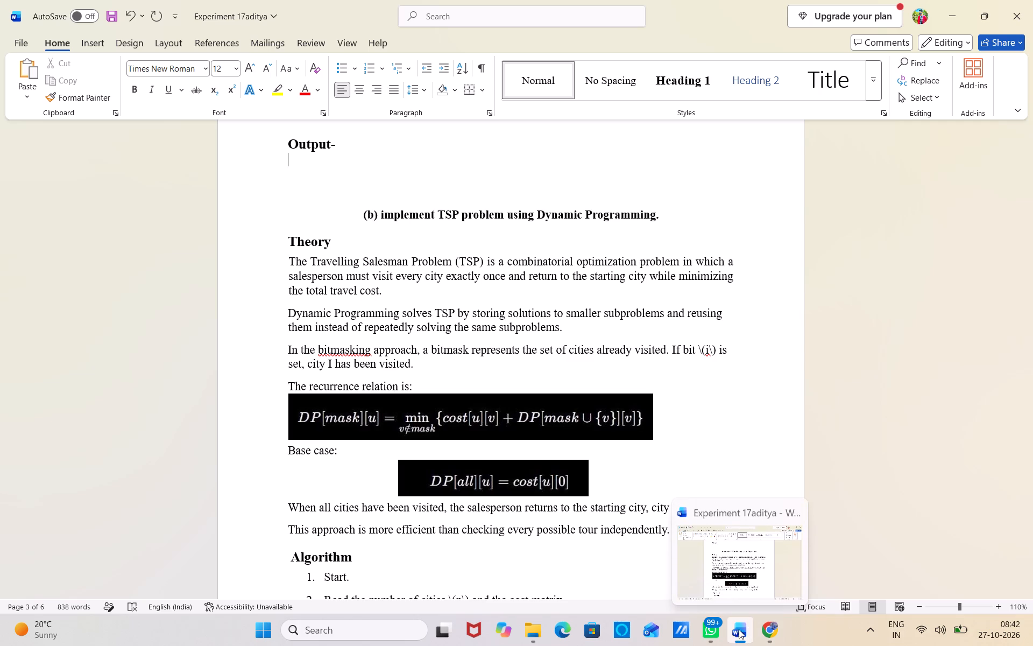
Switch to the OneCompiler page in Chrome and capture a screenshot of the console output, from the vertices prompt to the name line.
click(763, 629)
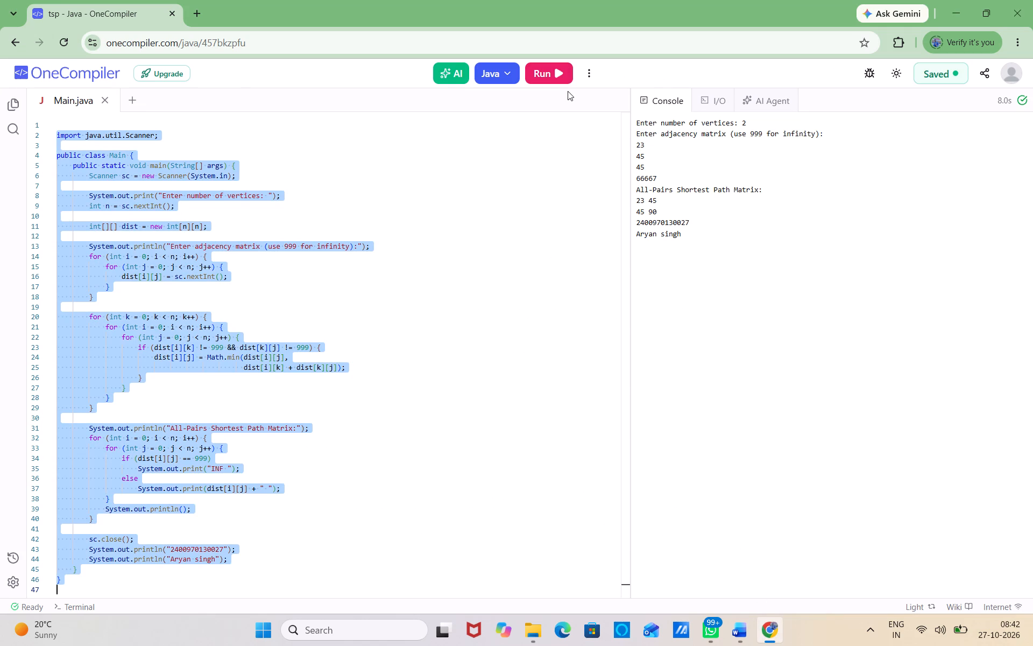
key(shift+super+s)
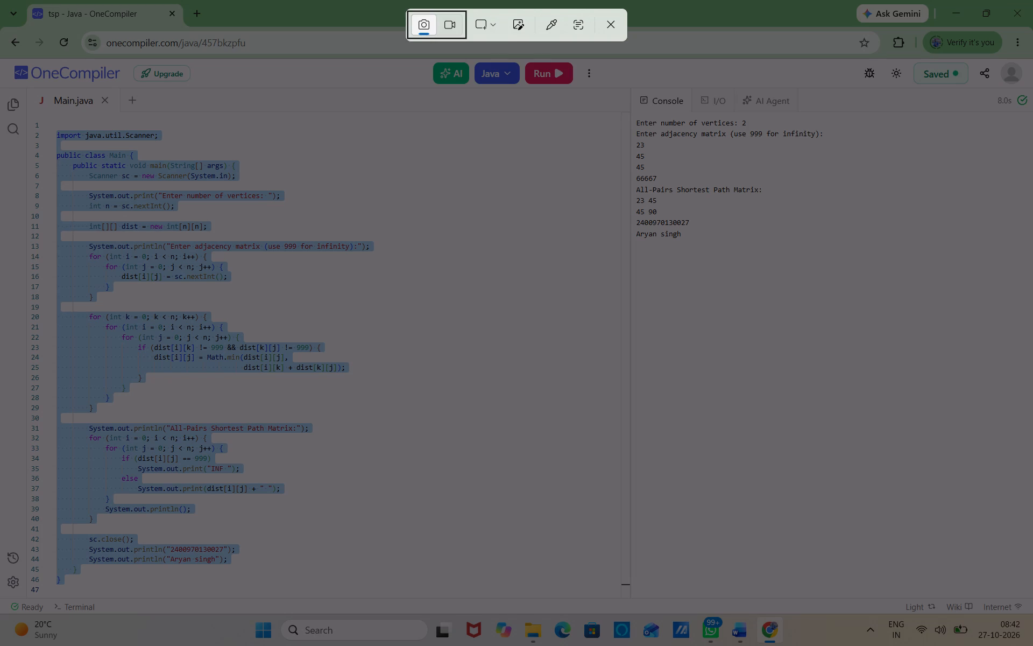
drag(632, 118, 988, 247)
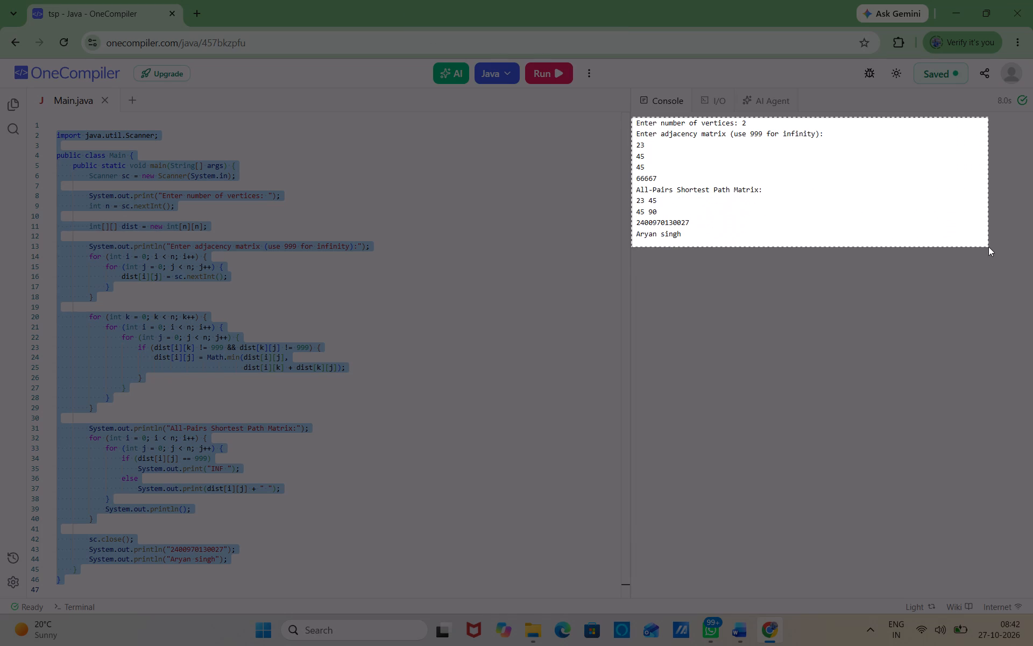
drag(988, 247, 1020, 240)
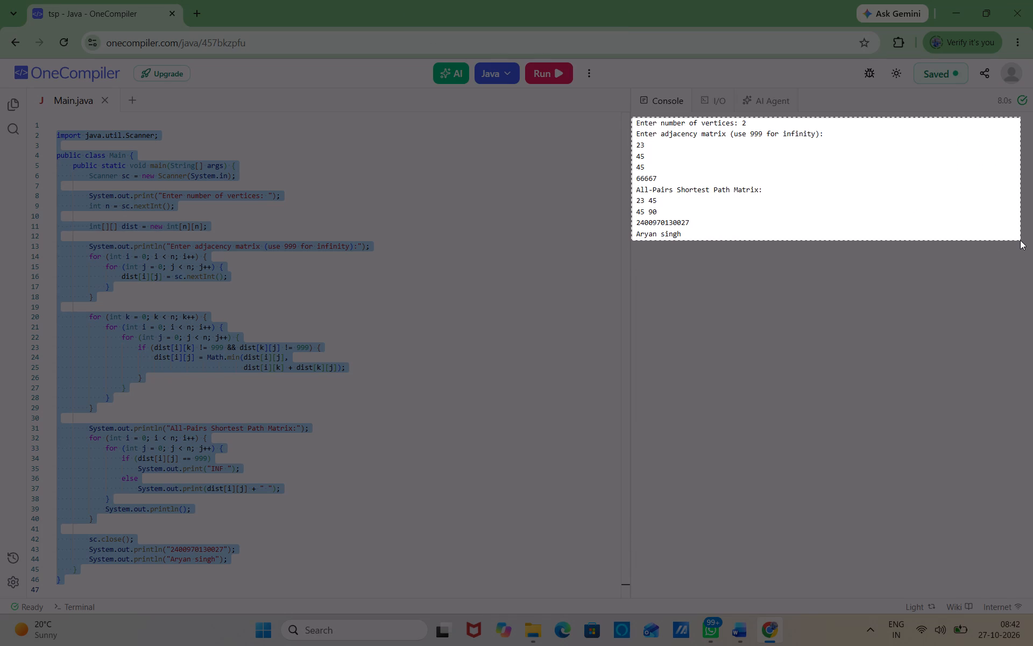
drag(1020, 240, 1017, 241)
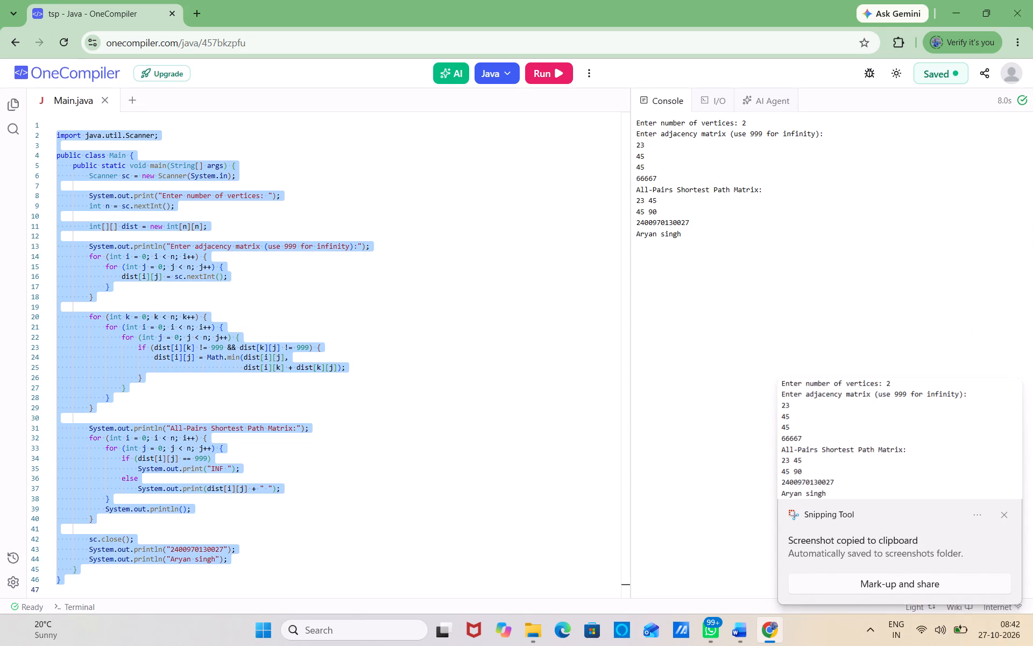
click(738, 628)
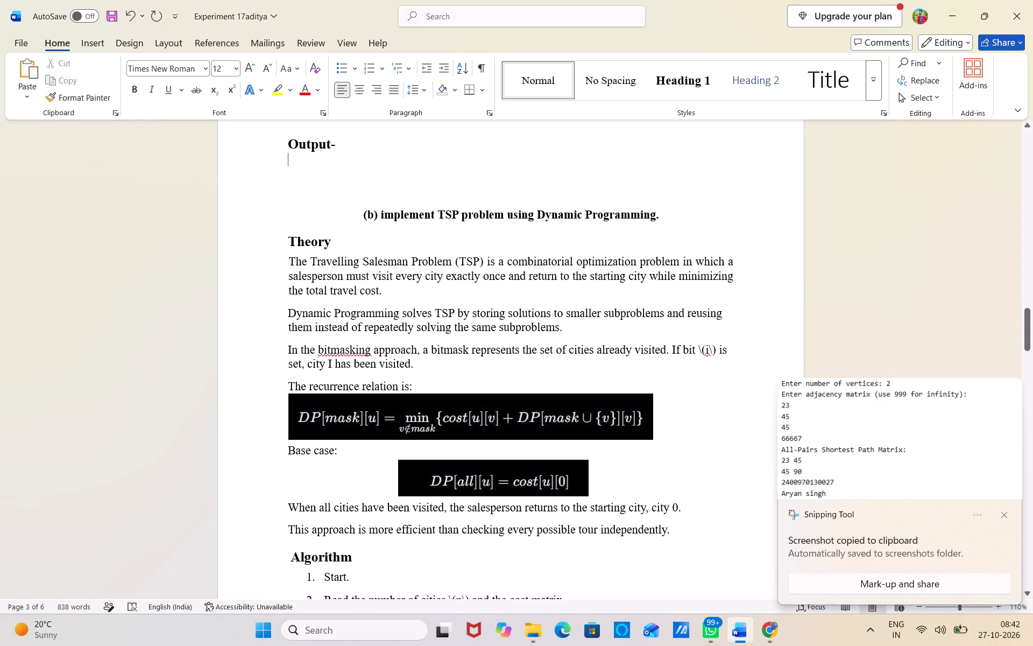
click(80, 36)
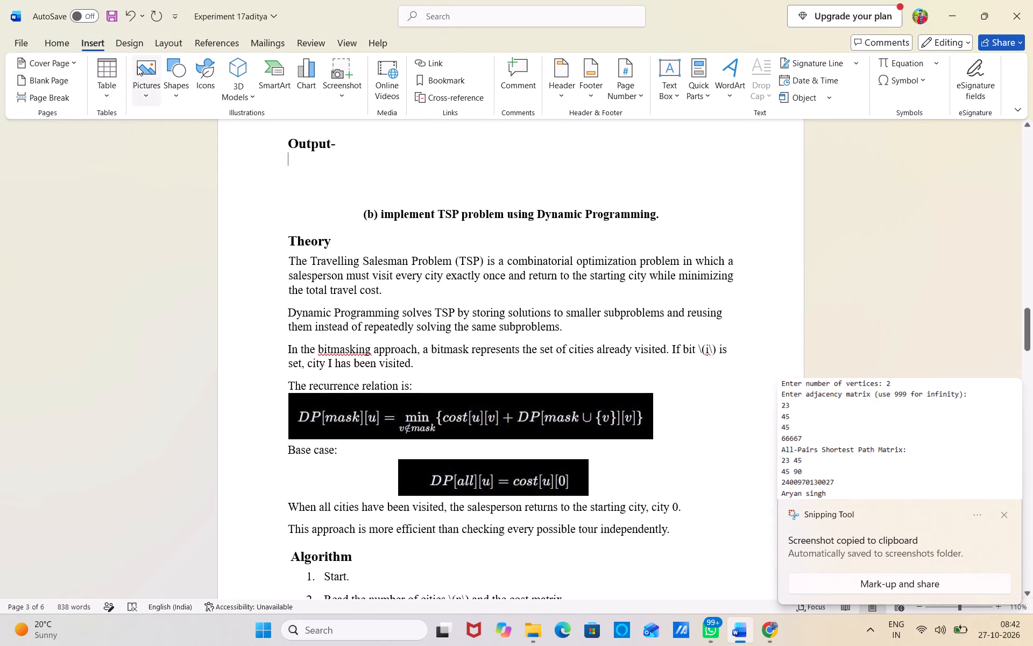
click(137, 66)
click(167, 143)
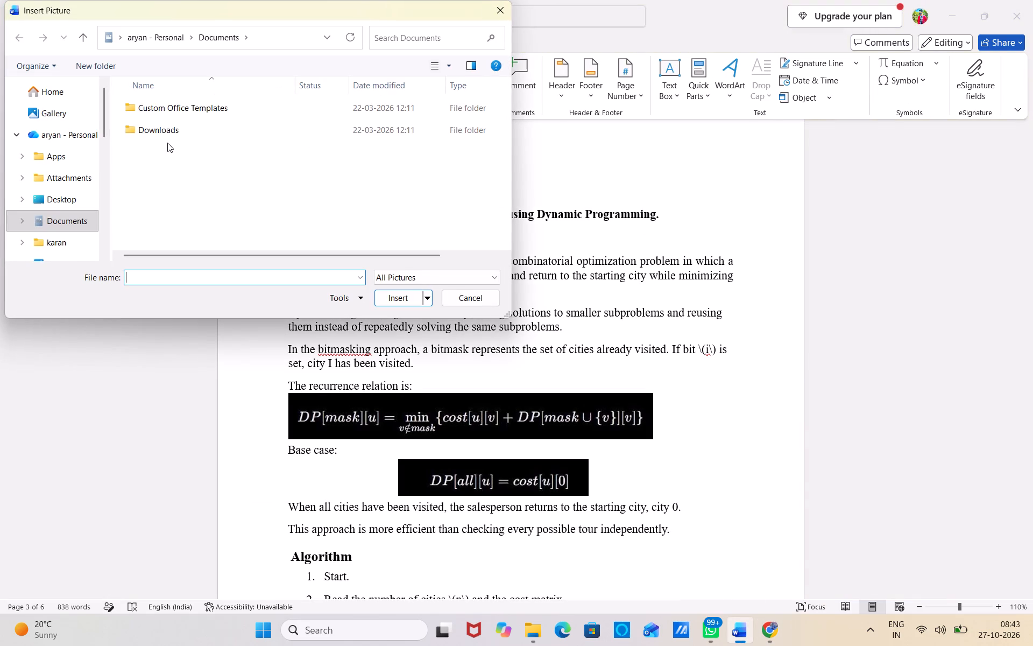
double_click(67, 118)
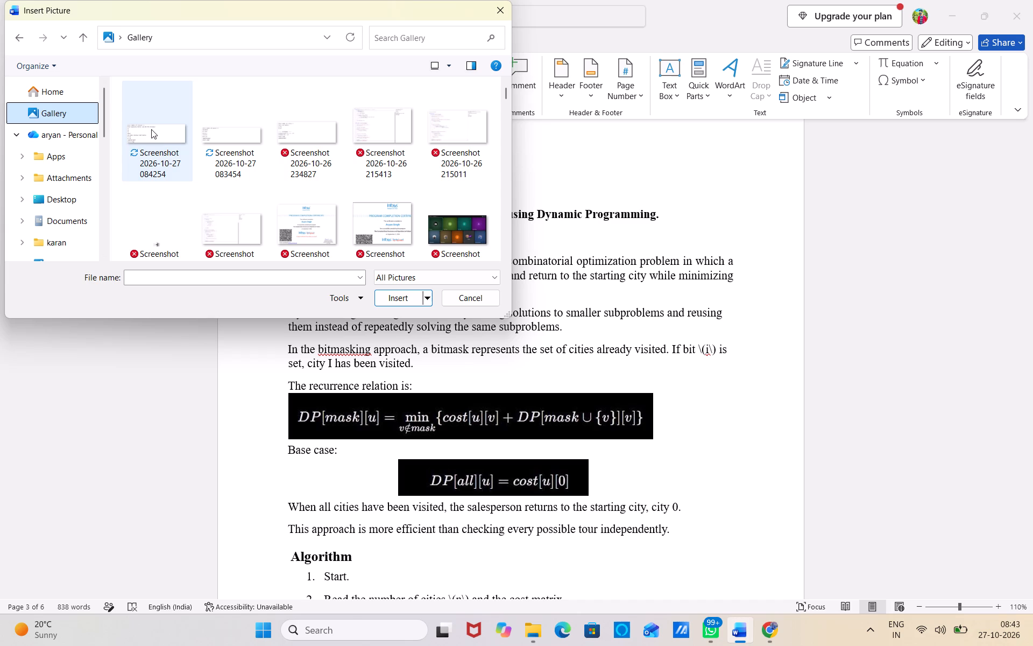
click(151, 129)
click(408, 300)
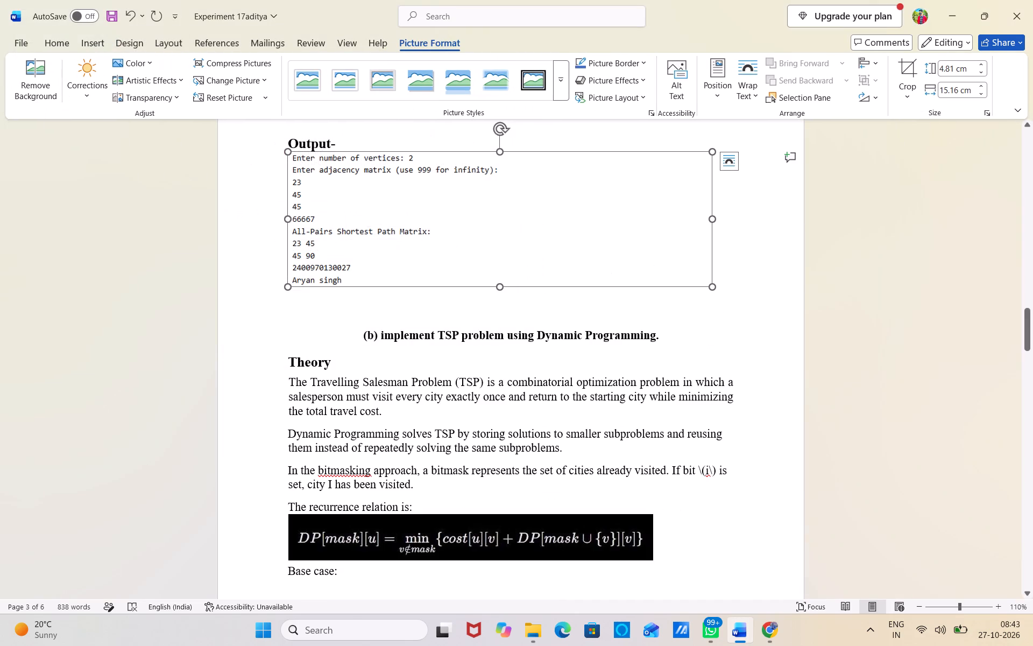
click(788, 275)
Examine part (a) from its Algorithm to its Output and part (b) from its Theory through the C++ program to its Output.
scroll(614, 248, up, 1)
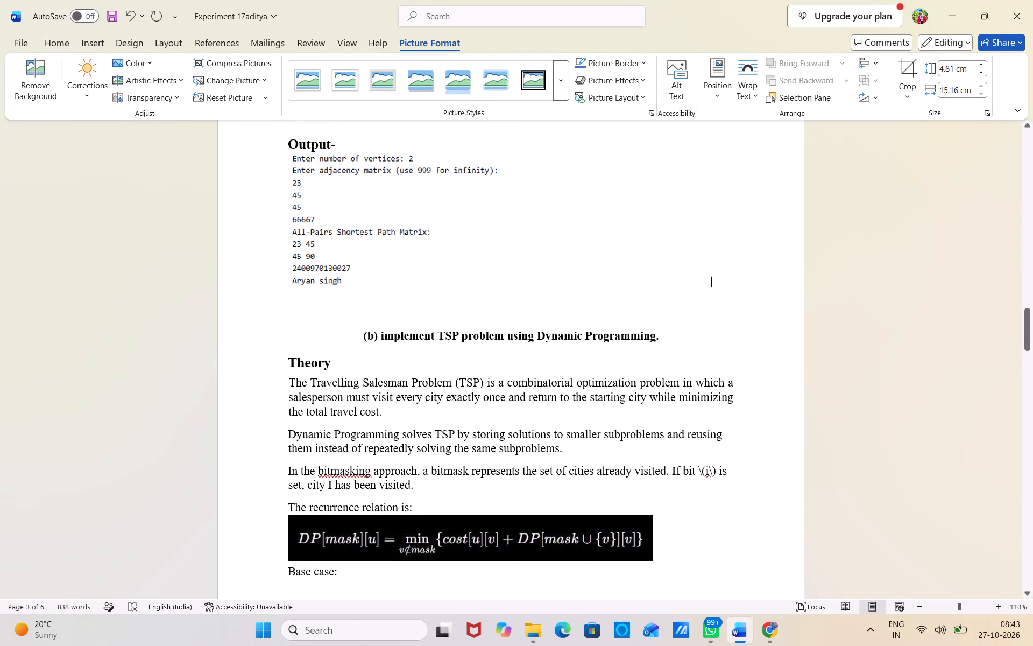
scroll(614, 248, up, 2)
scroll(614, 248, down, 5)
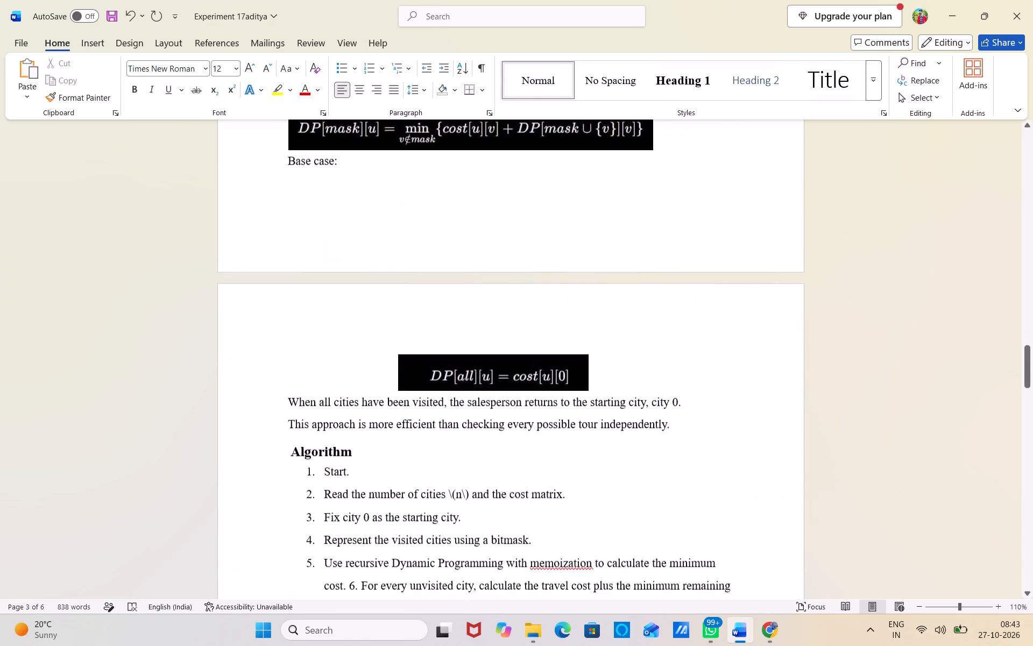
scroll(614, 248, down, 10)
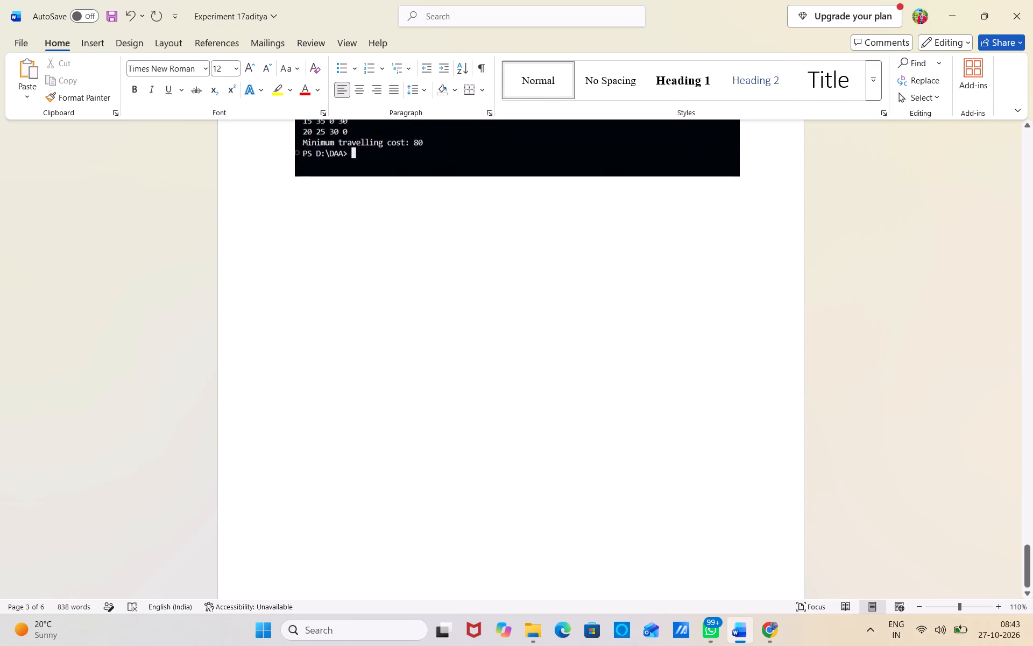
scroll(614, 248, down, 2)
scroll(604, 279, up, 2)
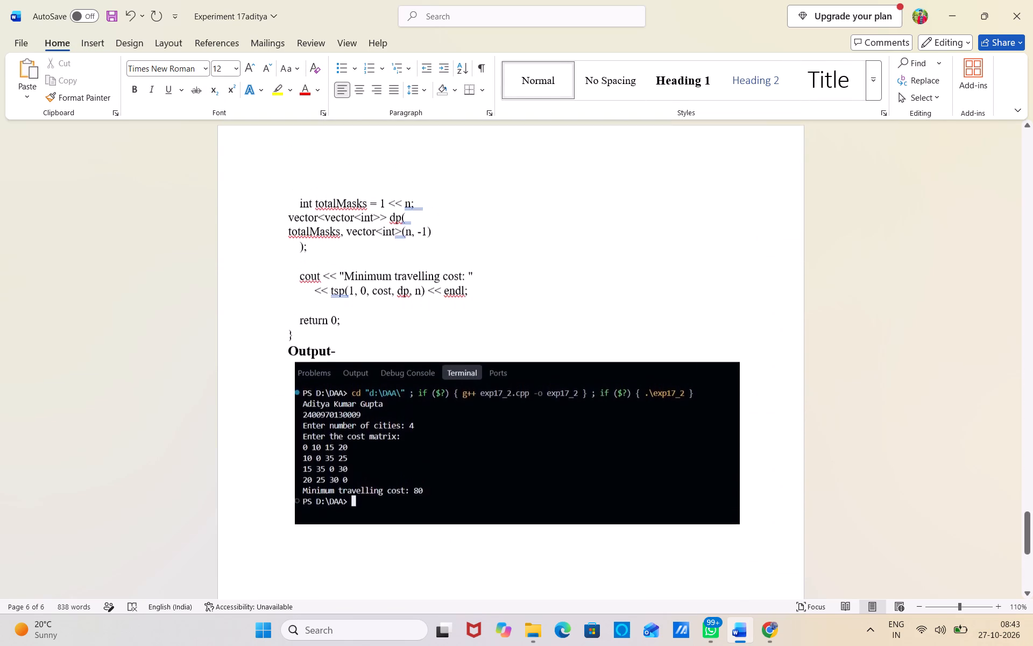
scroll(604, 279, up, 5)
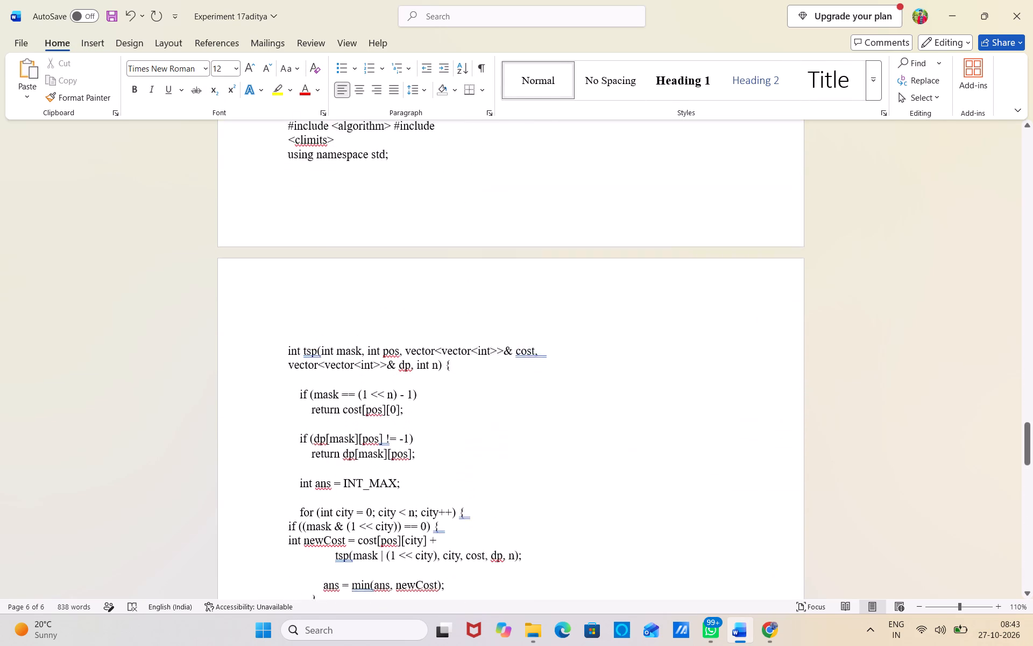
scroll(604, 279, up, 3)
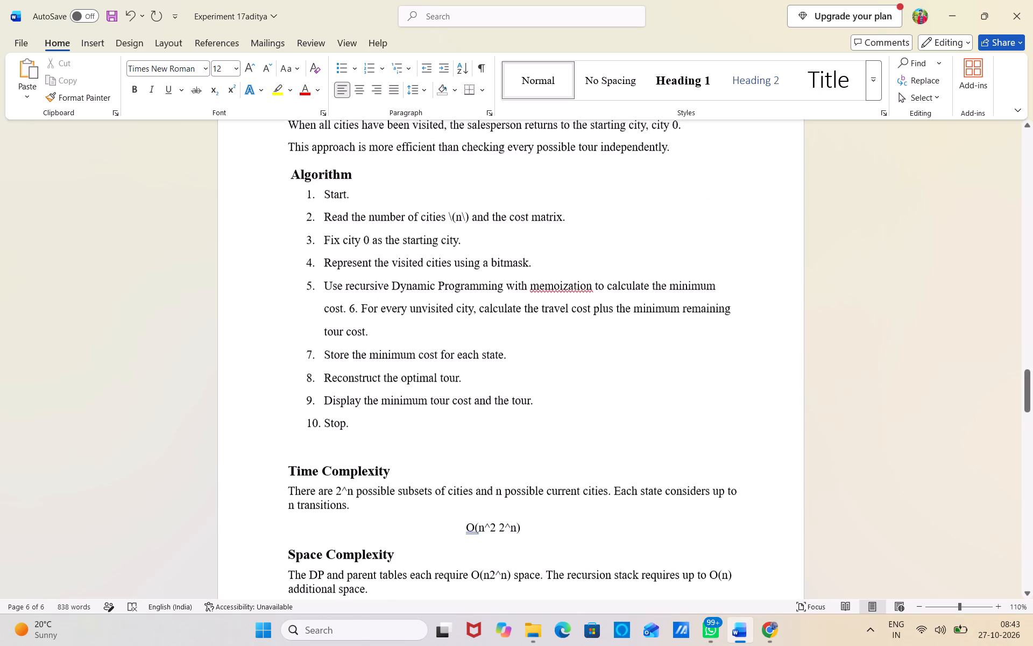
scroll(604, 279, up, 5)
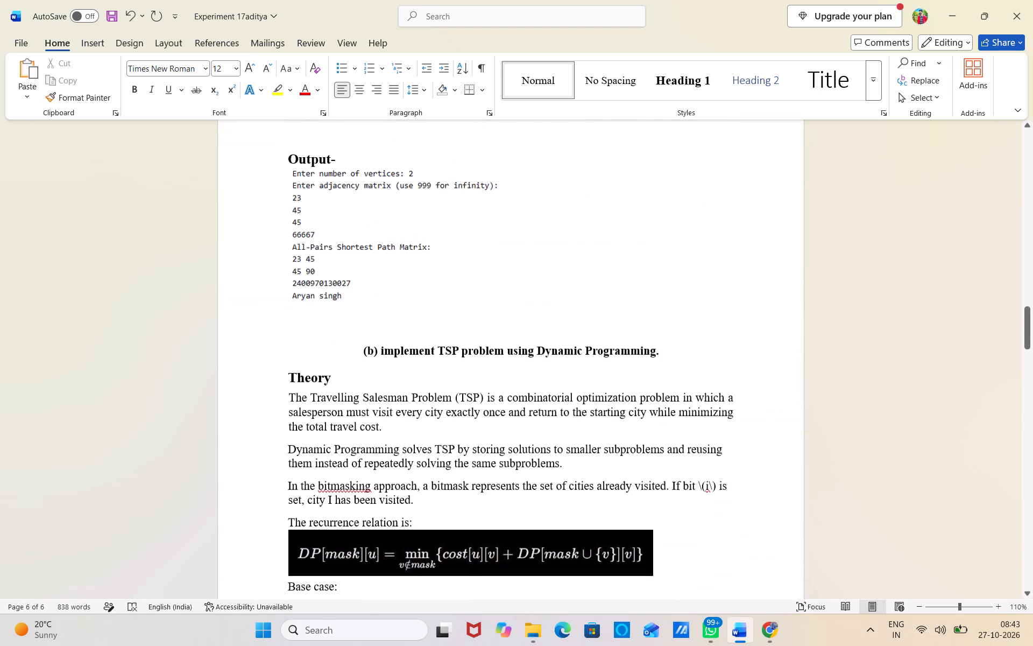
scroll(604, 279, up, 3)
scroll(604, 279, down, 1)
scroll(604, 279, up, 1)
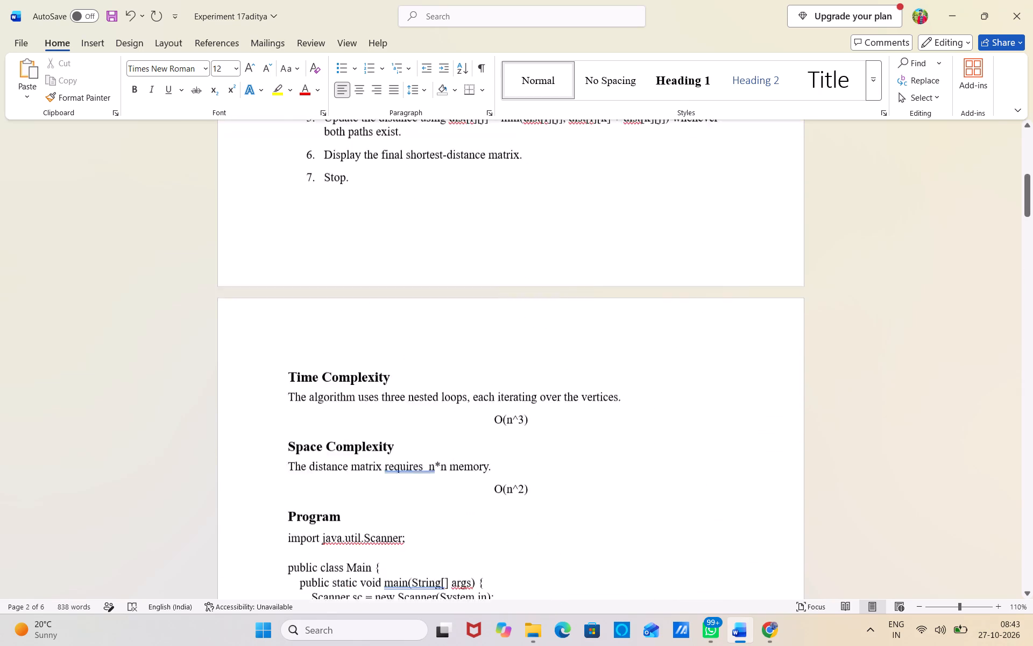
scroll(604, 279, up, 2)
scroll(604, 279, down, 2)
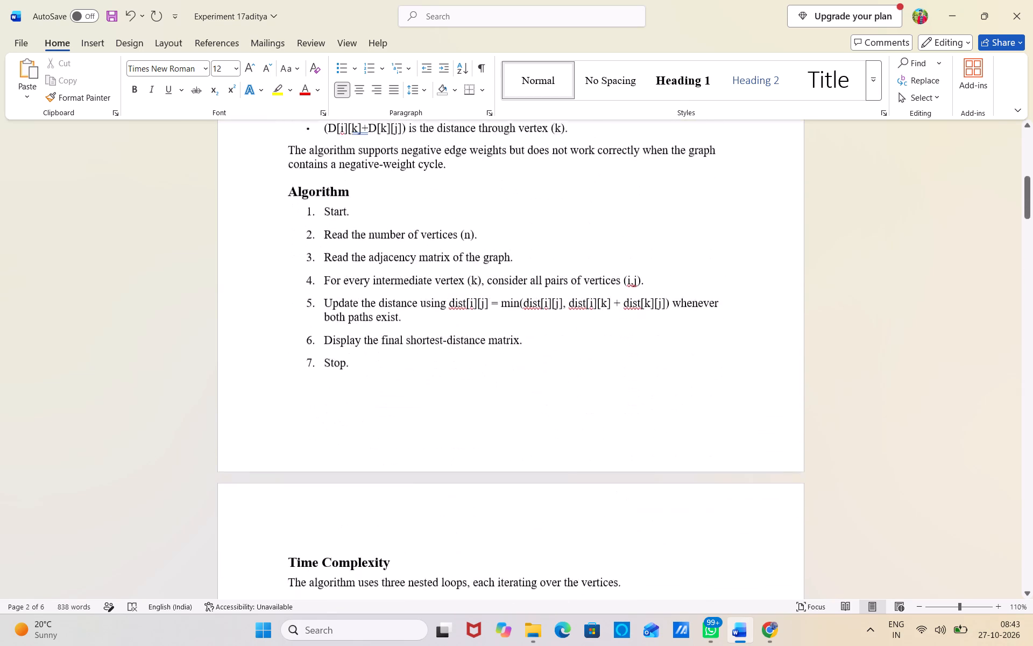
scroll(604, 279, down, 7)
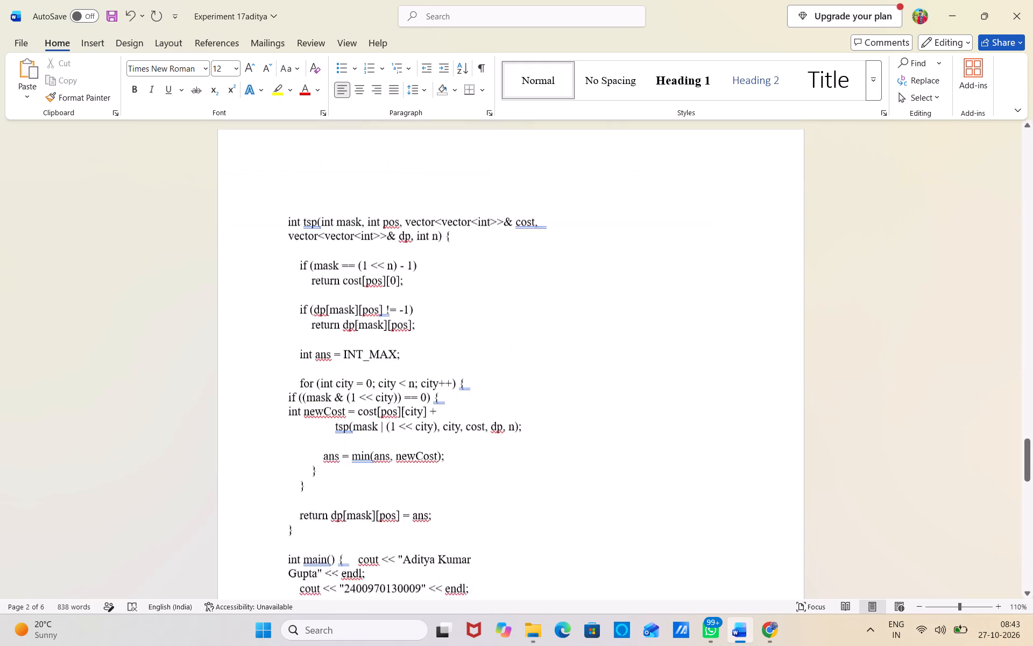
scroll(604, 279, down, 2)
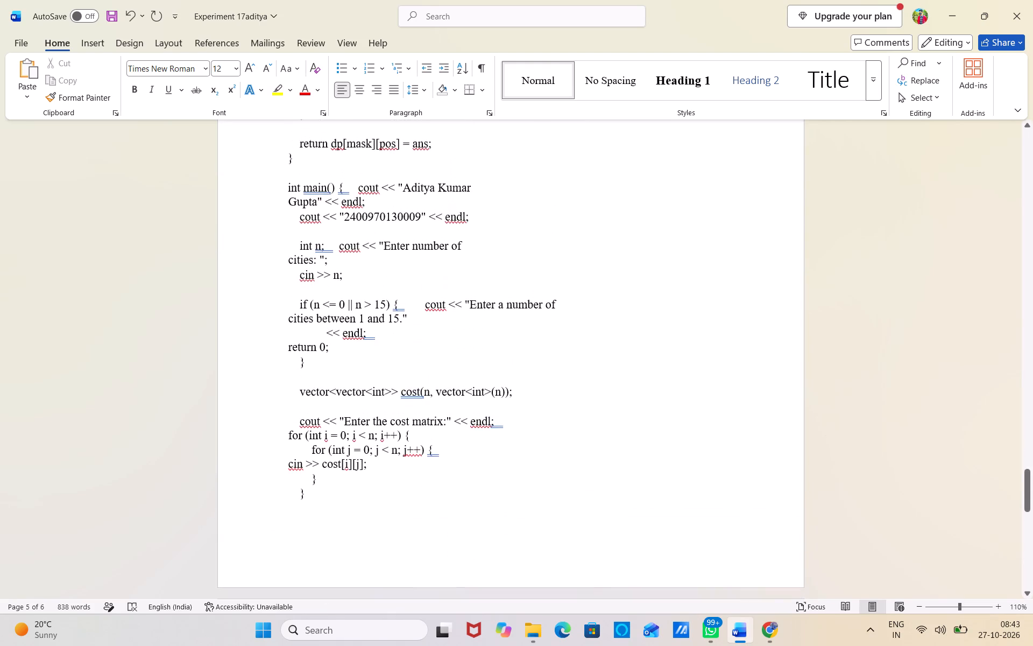
scroll(604, 279, up, 4)
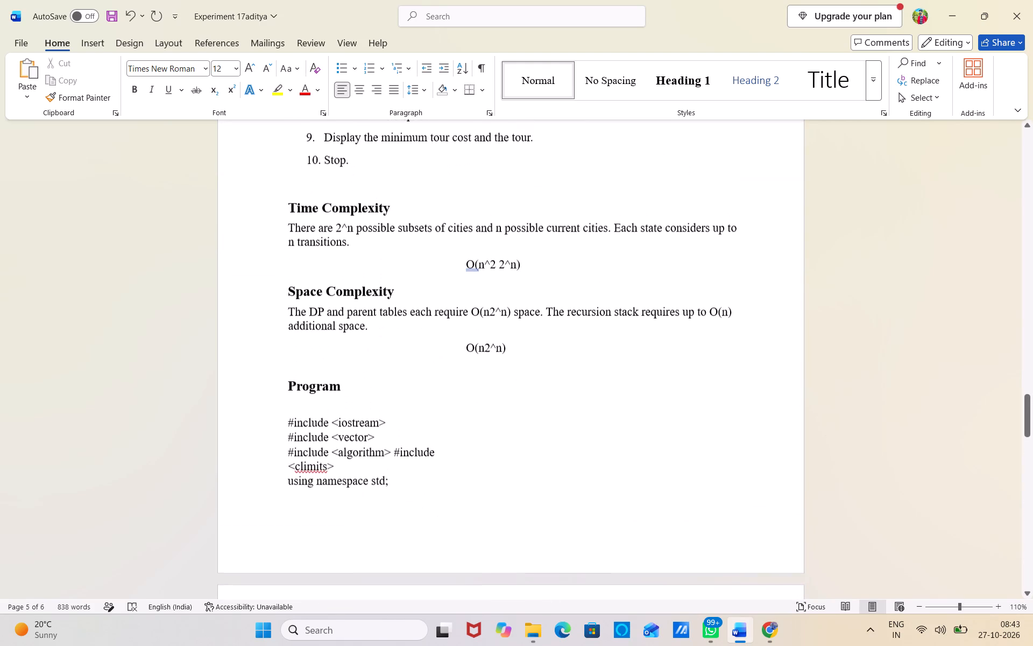
scroll(604, 279, up, 4)
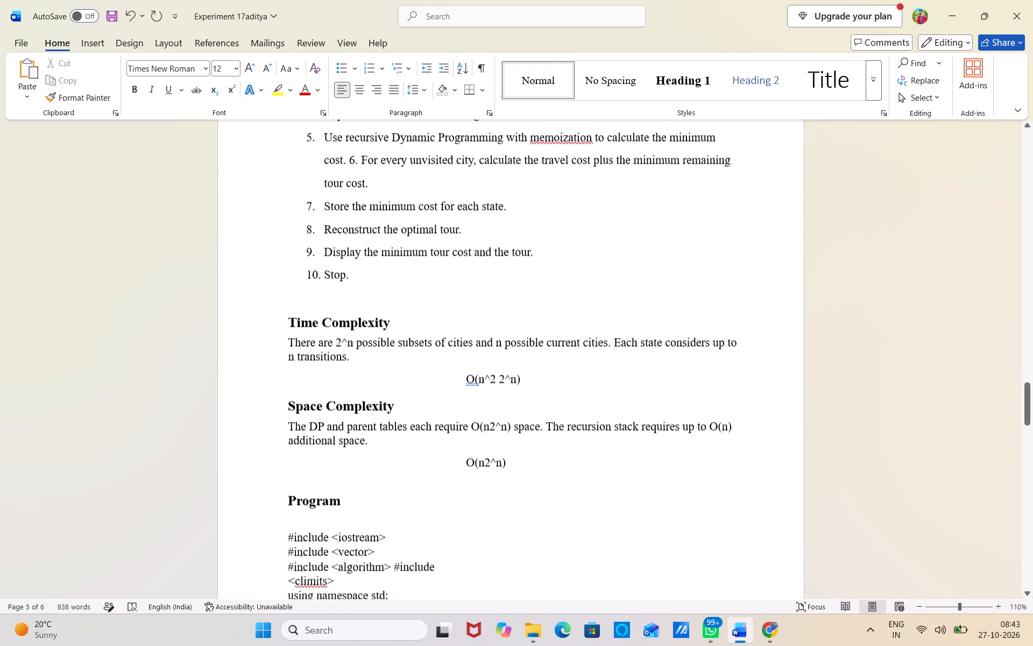
scroll(604, 279, up, 2)
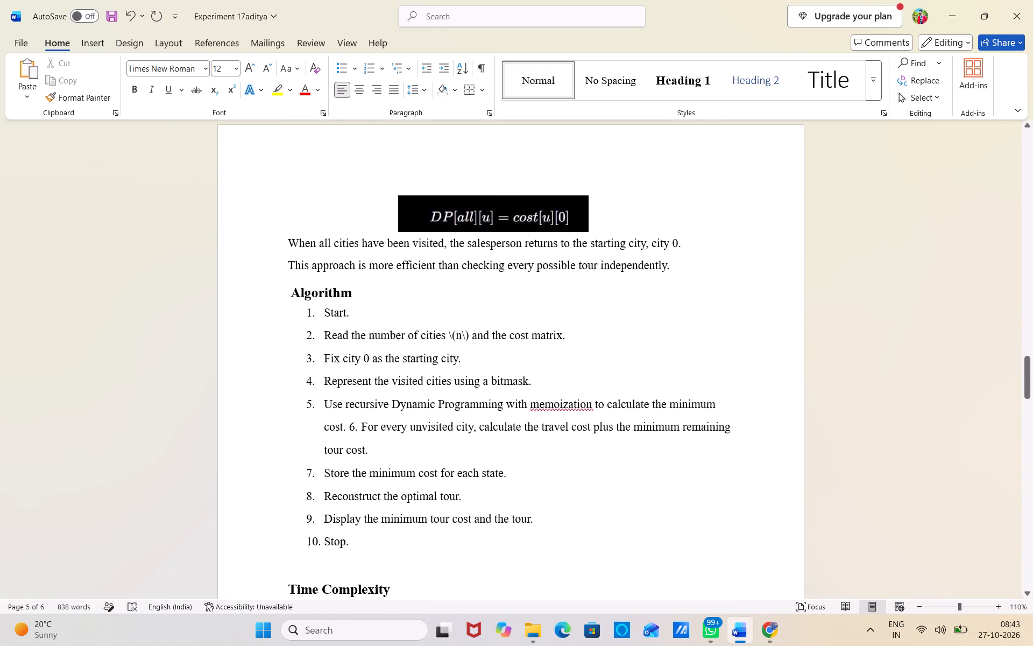
scroll(604, 279, up, 1)
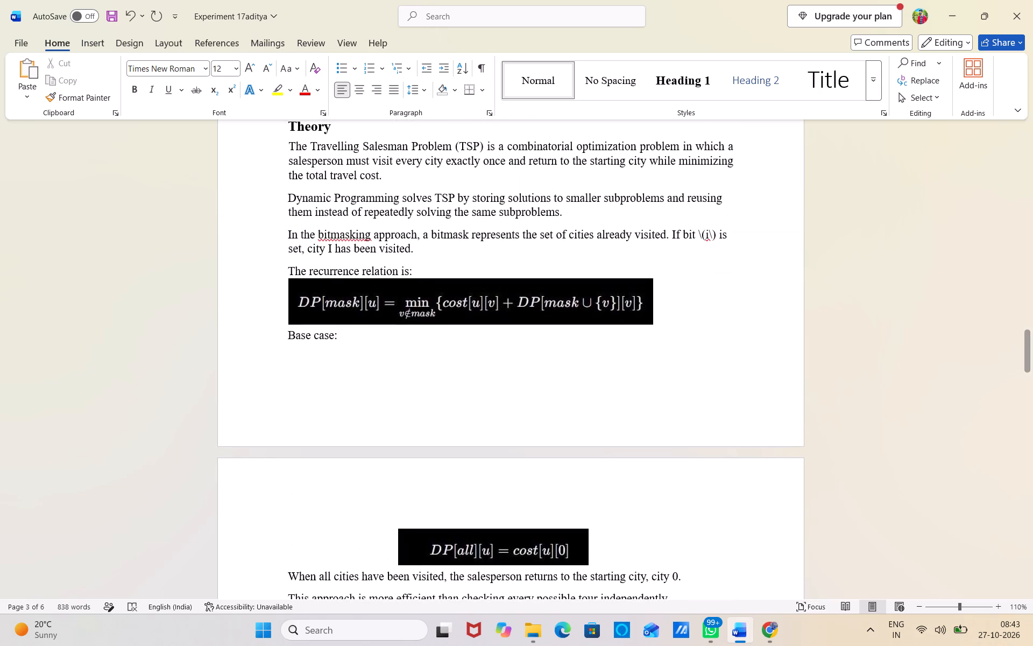
scroll(604, 279, up, 1)
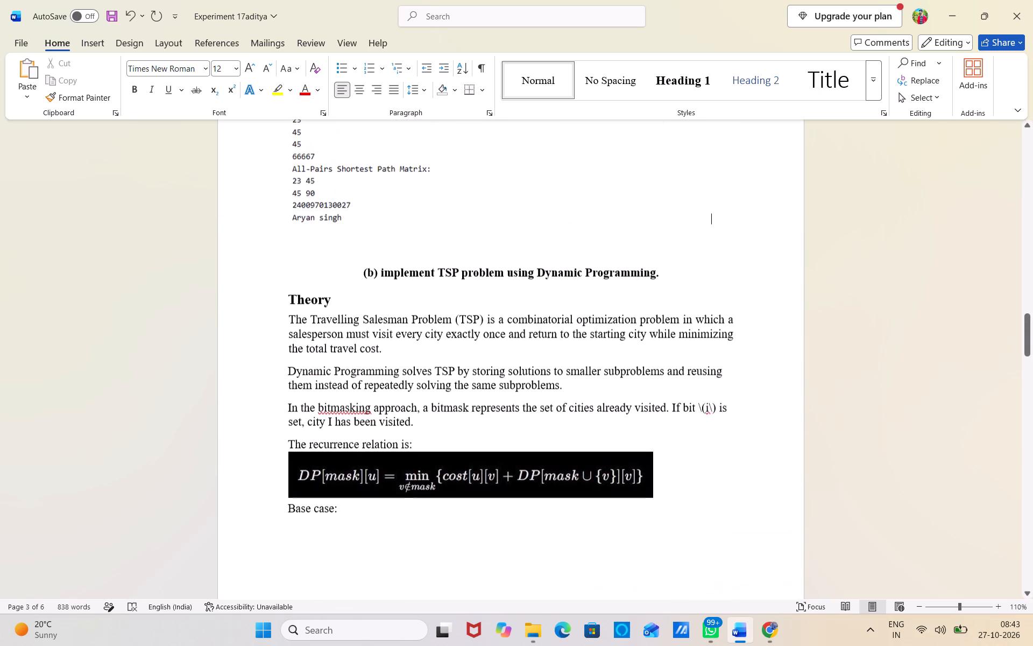
scroll(604, 279, up, 1)
scroll(604, 279, down, 2)
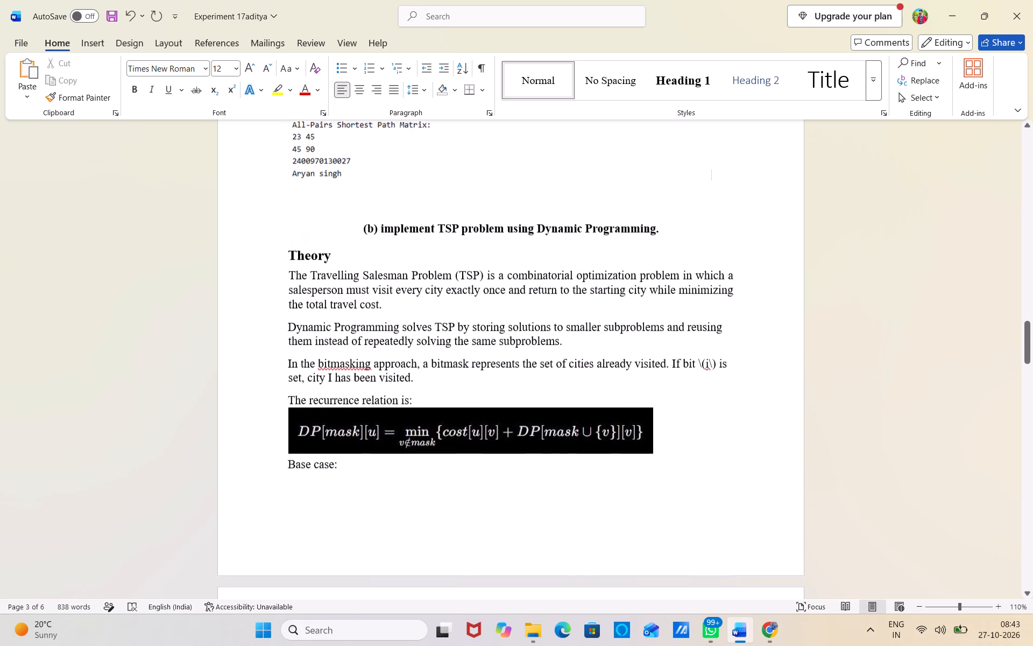
scroll(604, 279, down, 6)
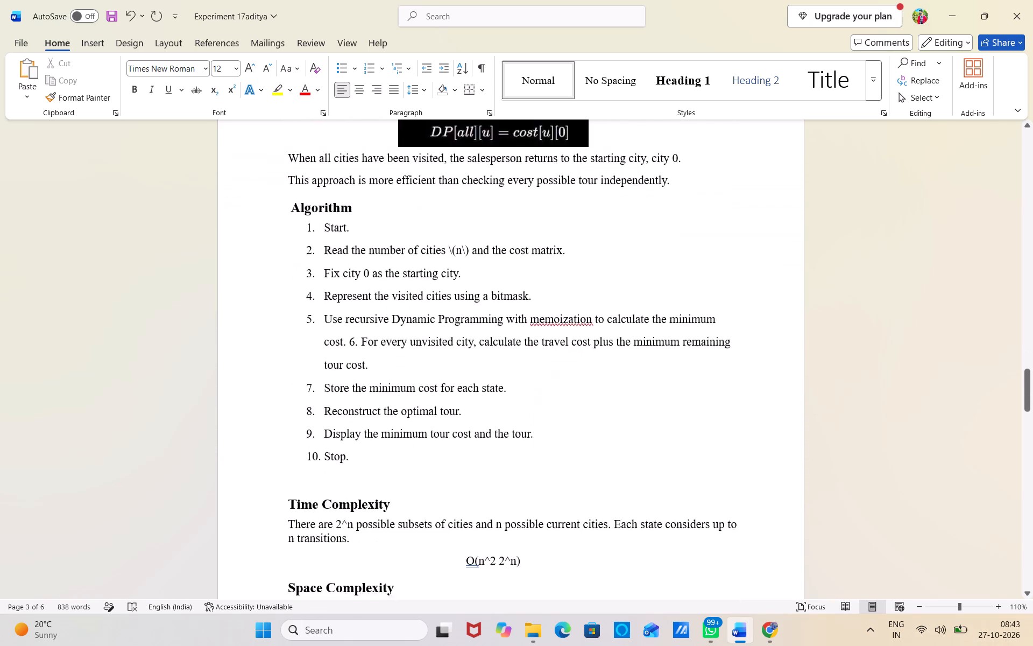
scroll(604, 279, down, 4)
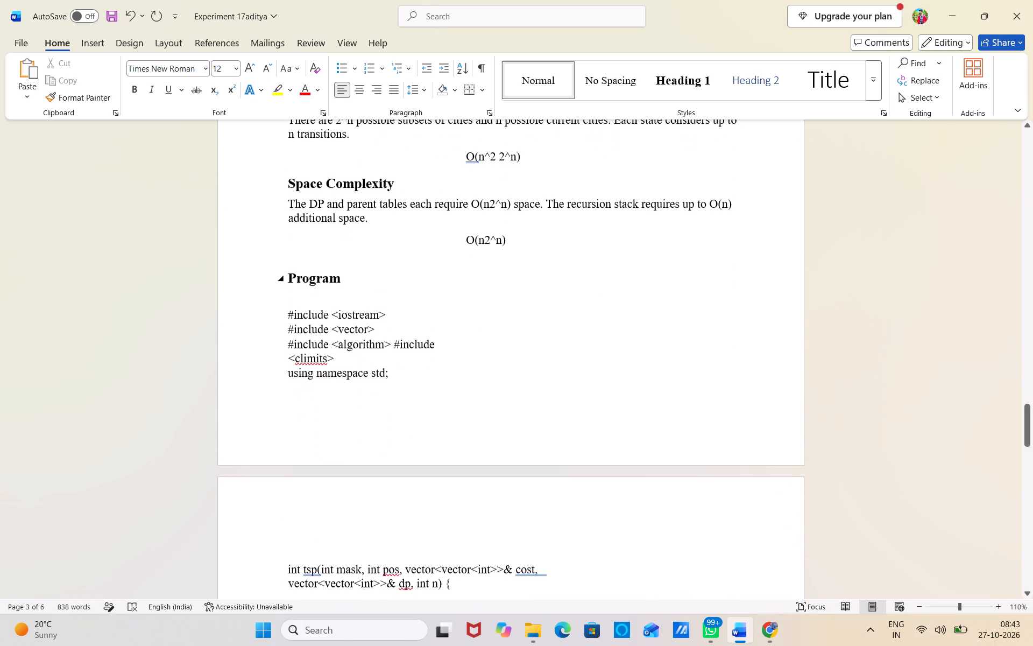
Switch to OneCompiler in Chrome and open the saved code "dynamic tsp" from the account's codes list.
click(755, 633)
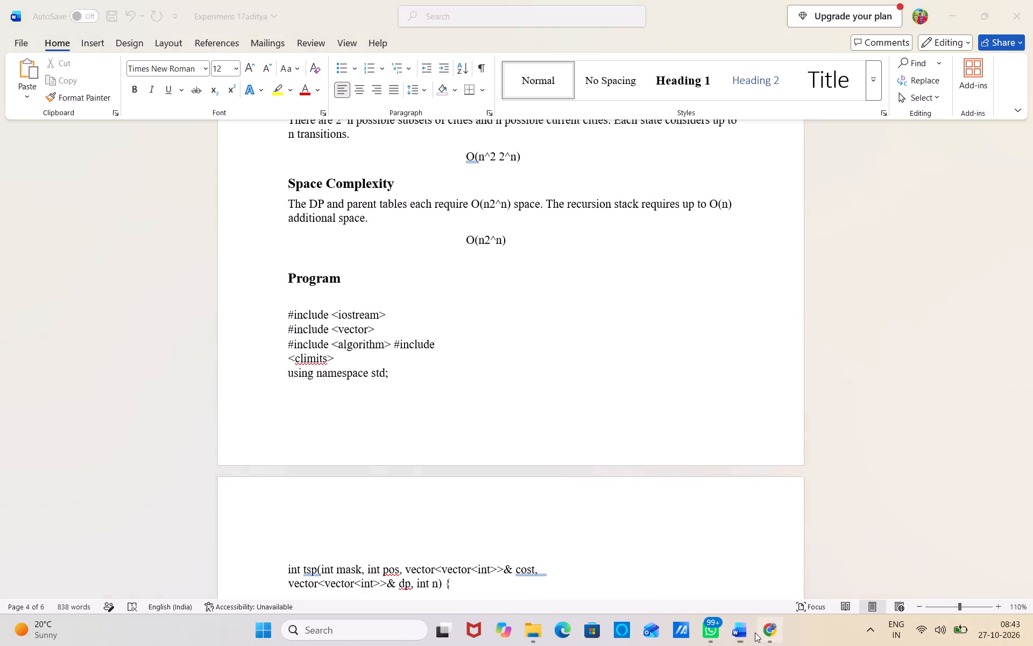
click(1023, 71)
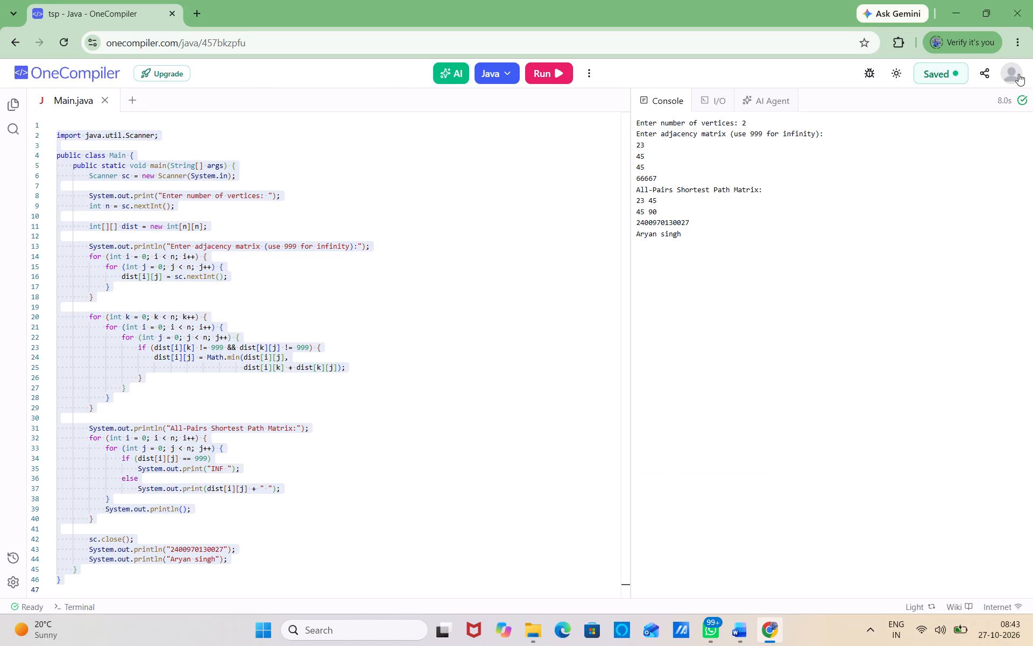
click(1018, 74)
click(965, 145)
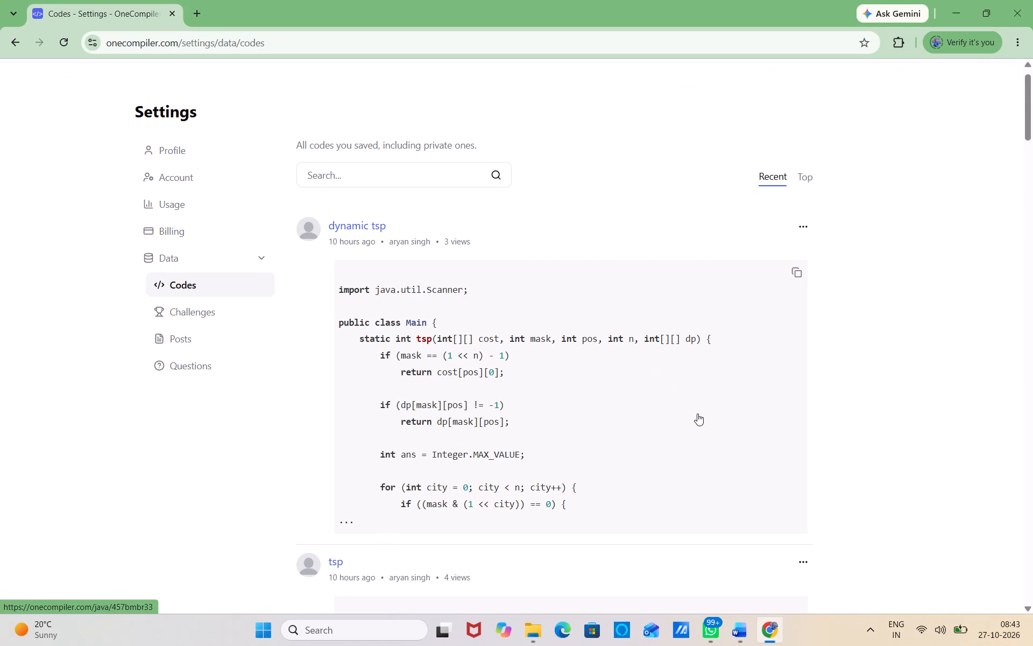
click(620, 377)
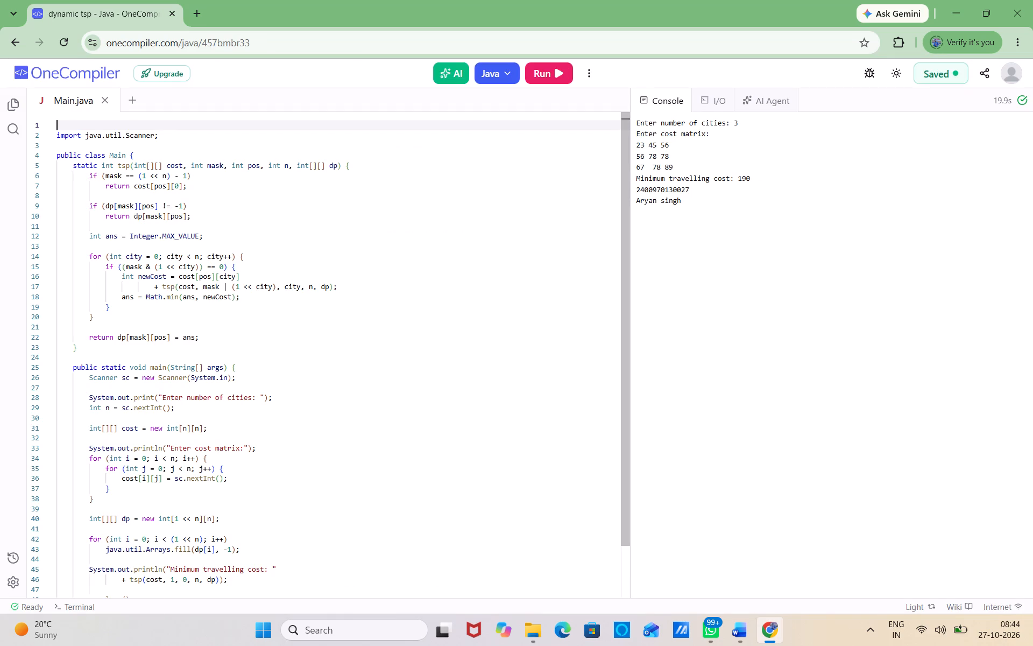
Copy the entire Java TSP program in Main.java, from its first line through the final closing brace.
drag(56, 124, 169, 323)
click(63, 151)
click(59, 134)
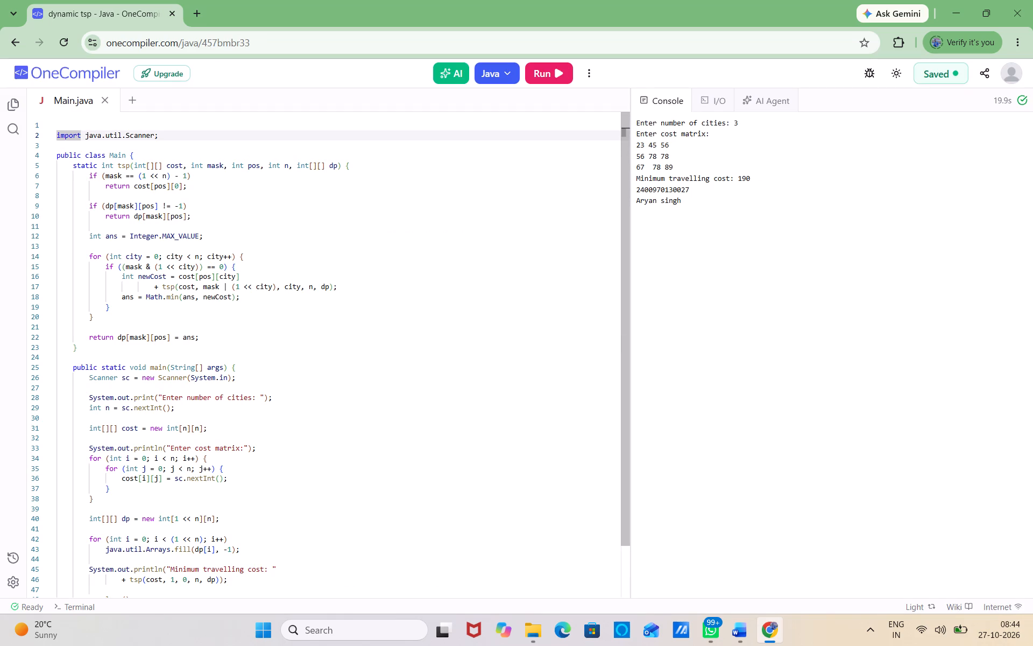
click(51, 131)
click(54, 134)
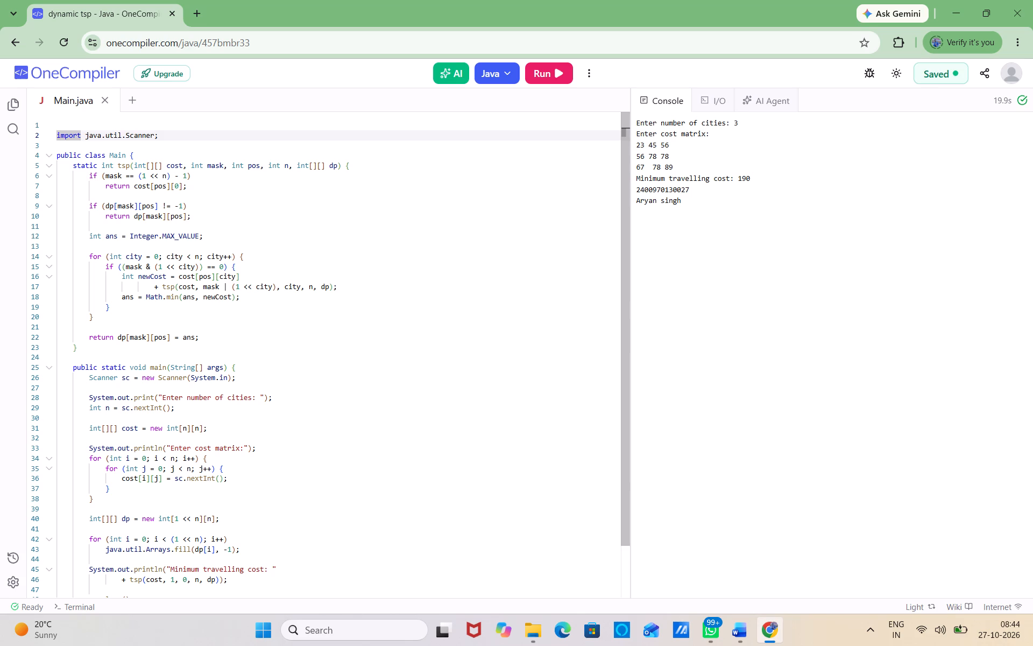
click(60, 134)
drag(56, 134, 101, 233)
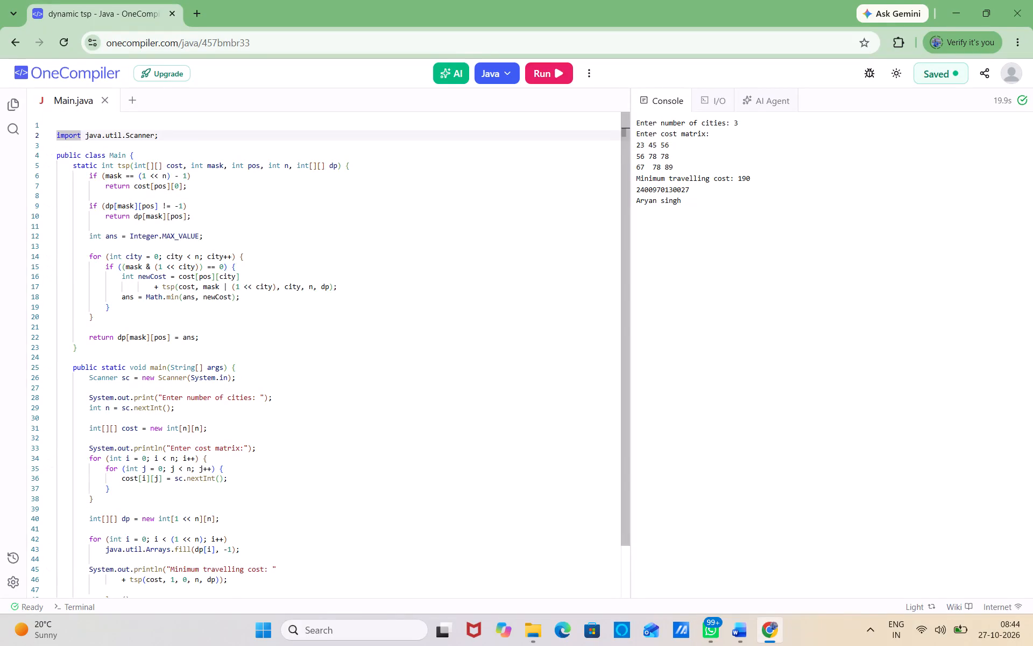
scroll(182, 305, down, 4)
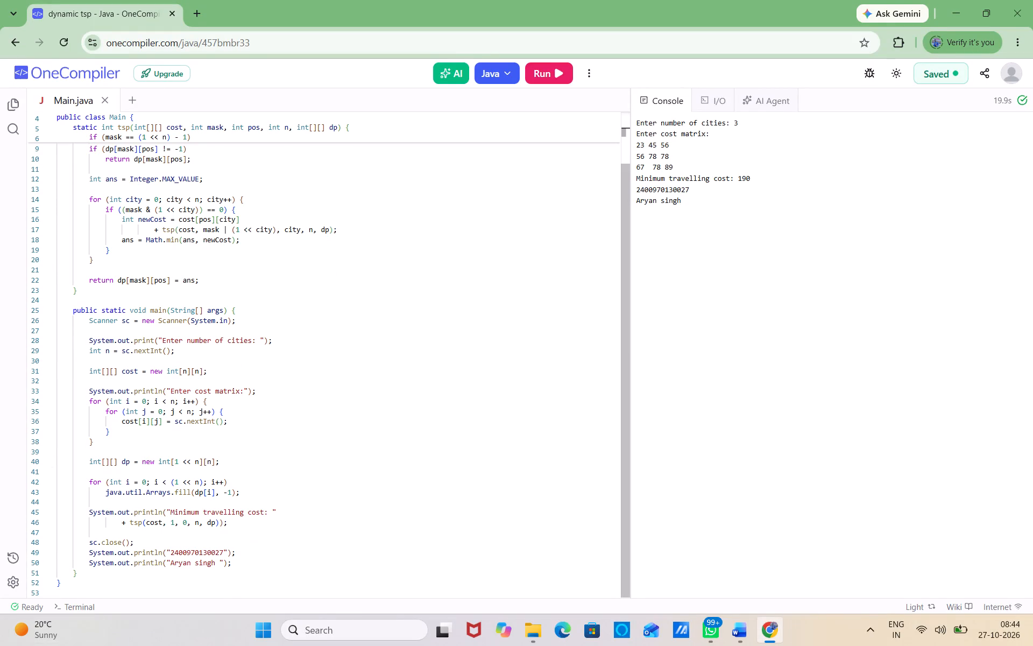
drag(108, 583, 119, 403)
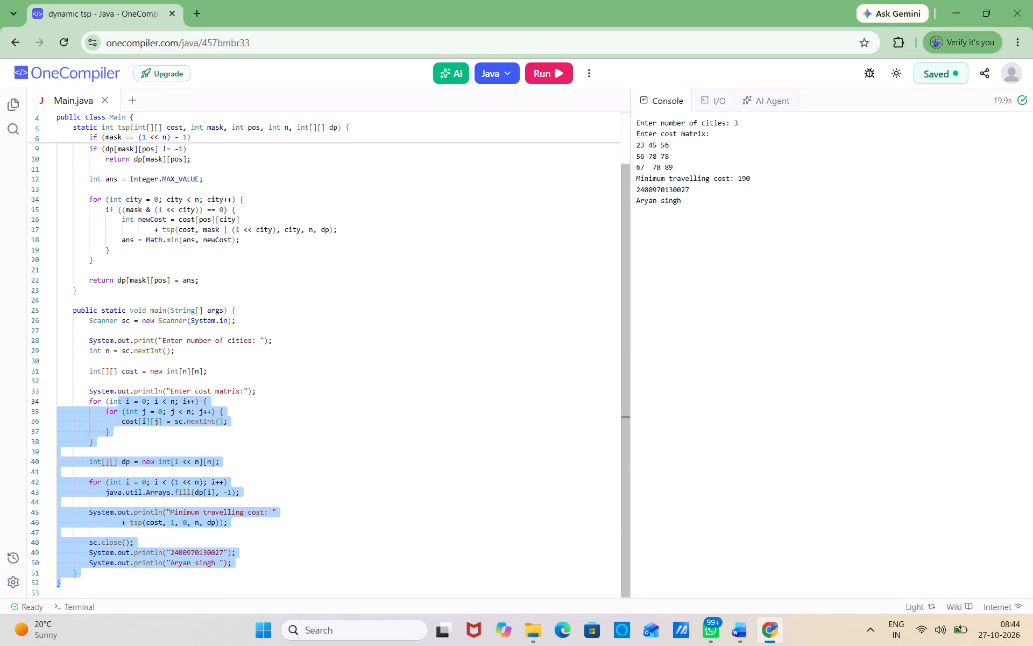
drag(119, 403, 125, 329)
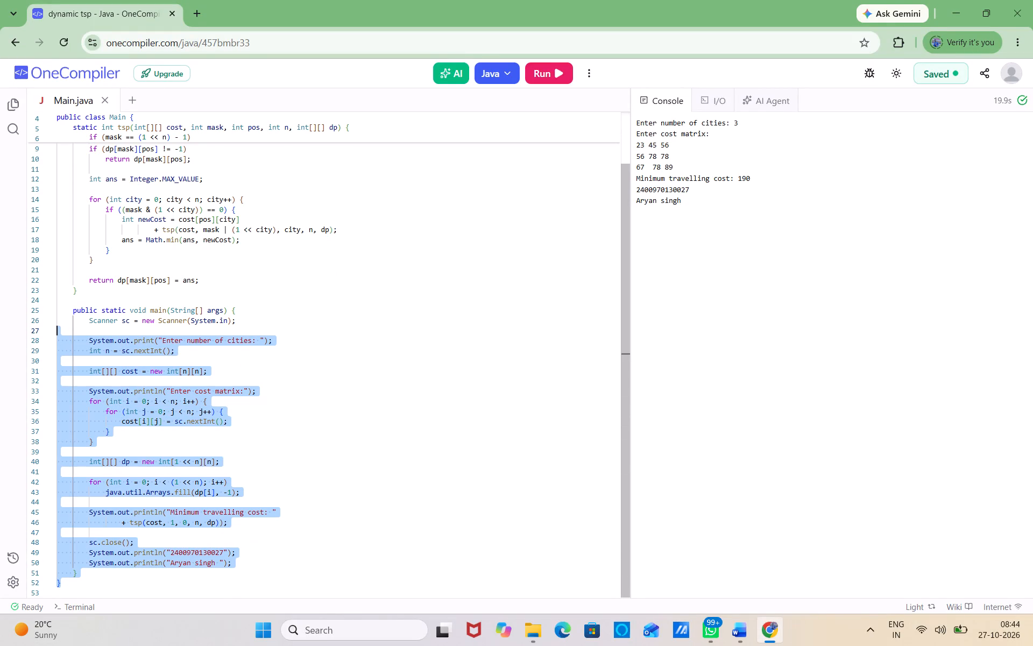
scroll(159, 542, up, 1)
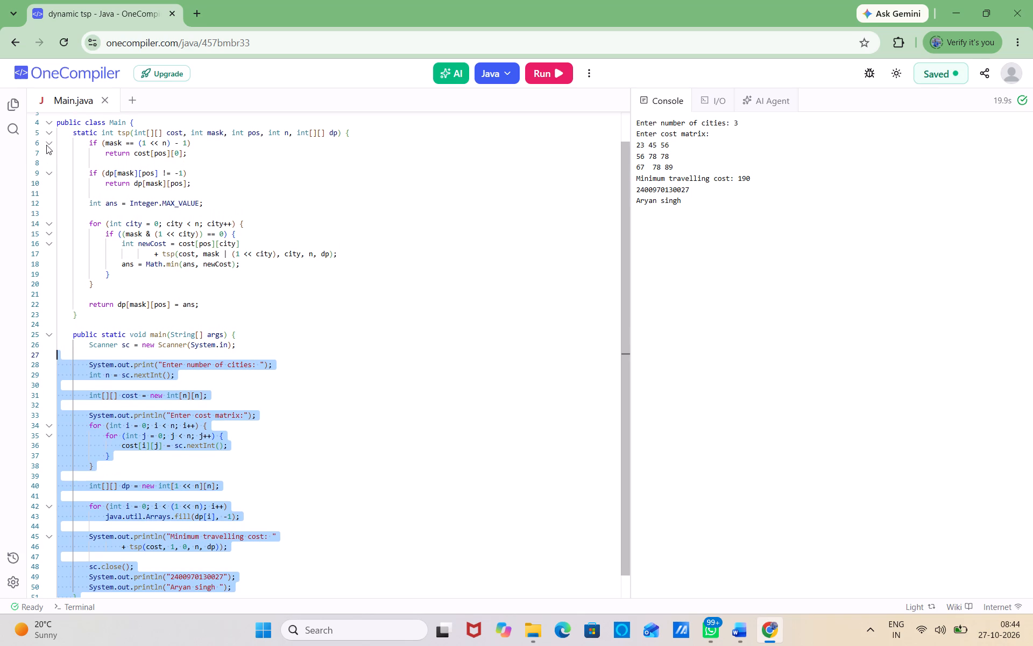
scroll(57, 128, up, 4)
click(56, 129)
drag(56, 129, 67, 153)
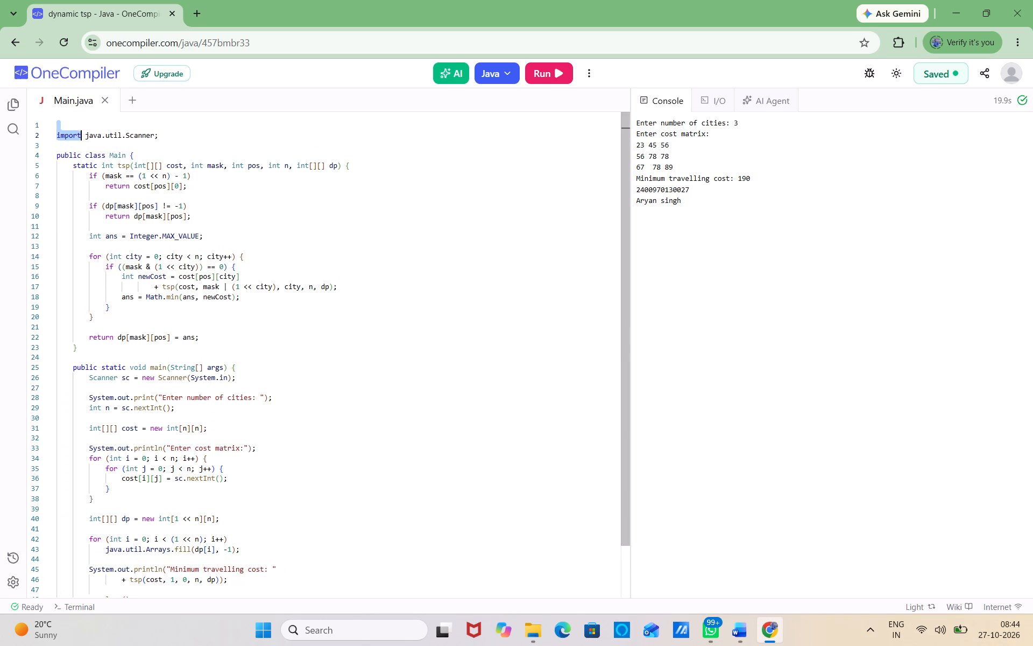
drag(67, 153, 184, 391)
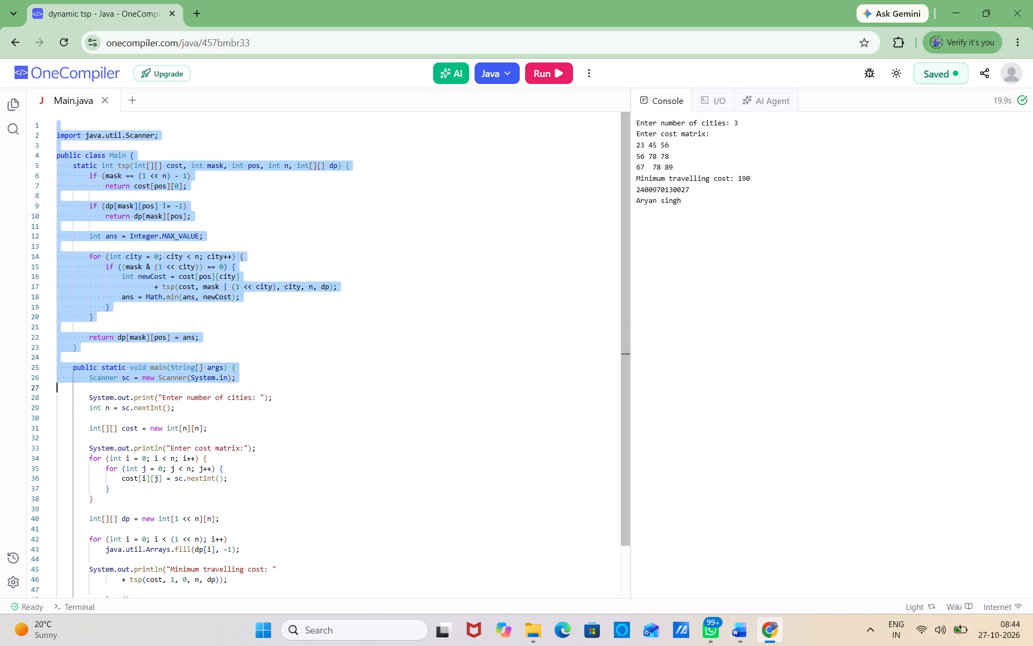
drag(184, 391, 184, 616)
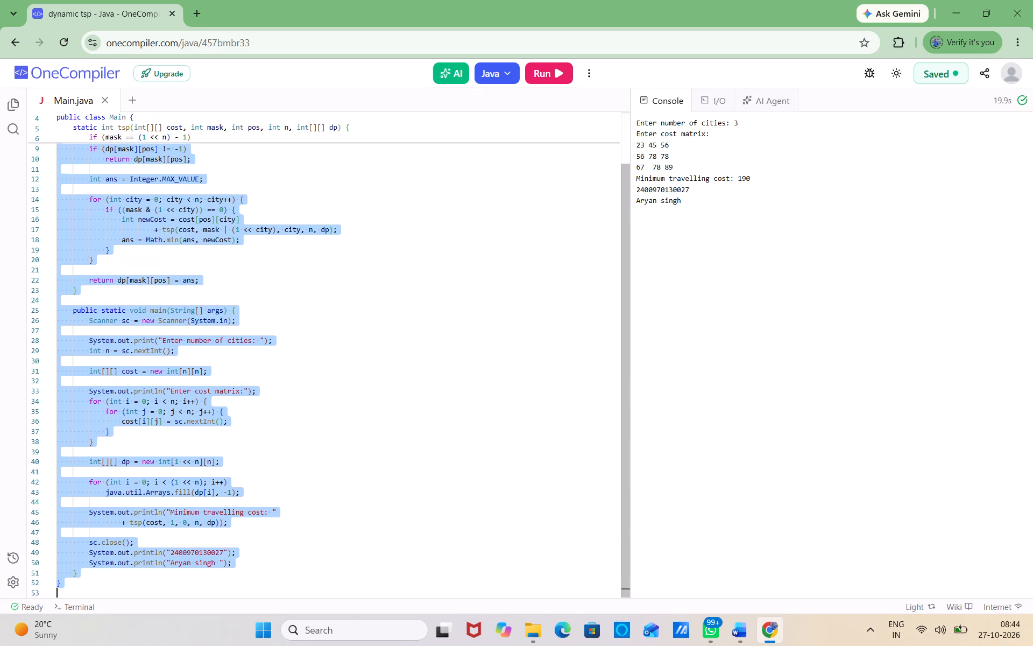
drag(184, 616, 183, 645)
key(ctrl+c)
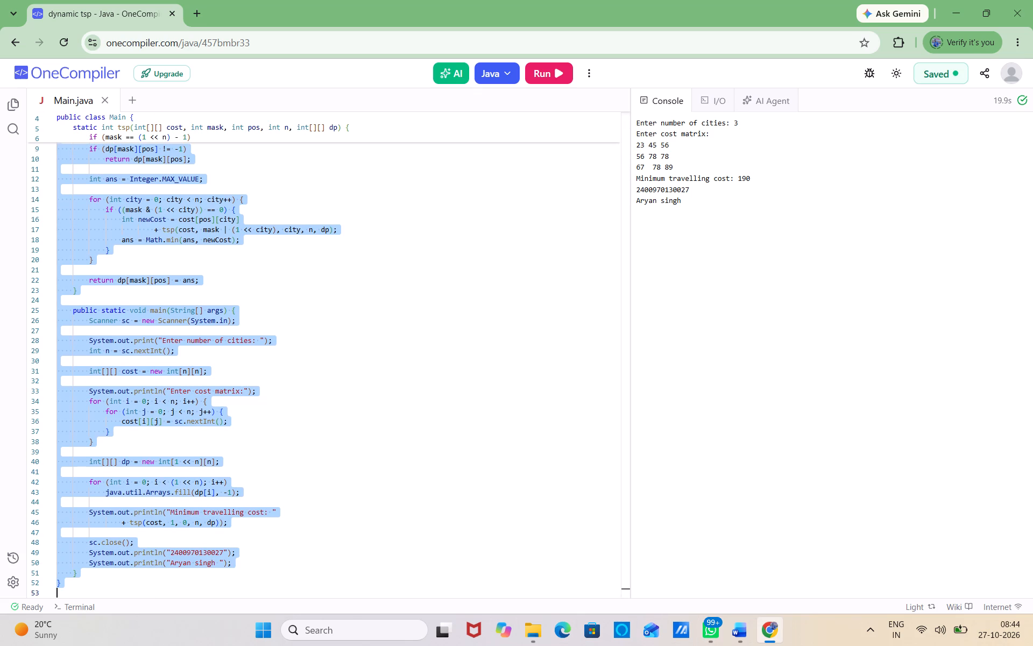
Switch to the Experiment 17 document in Word and delete part (b)'s C++ code between the Program and Output headings.
click(747, 626)
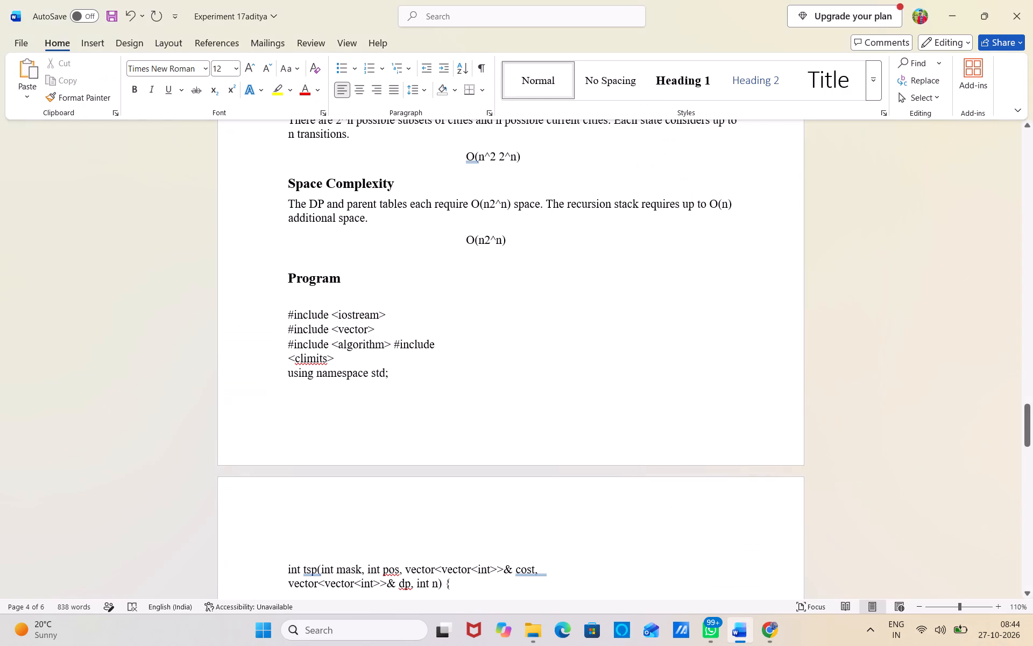
drag(281, 306, 387, 462)
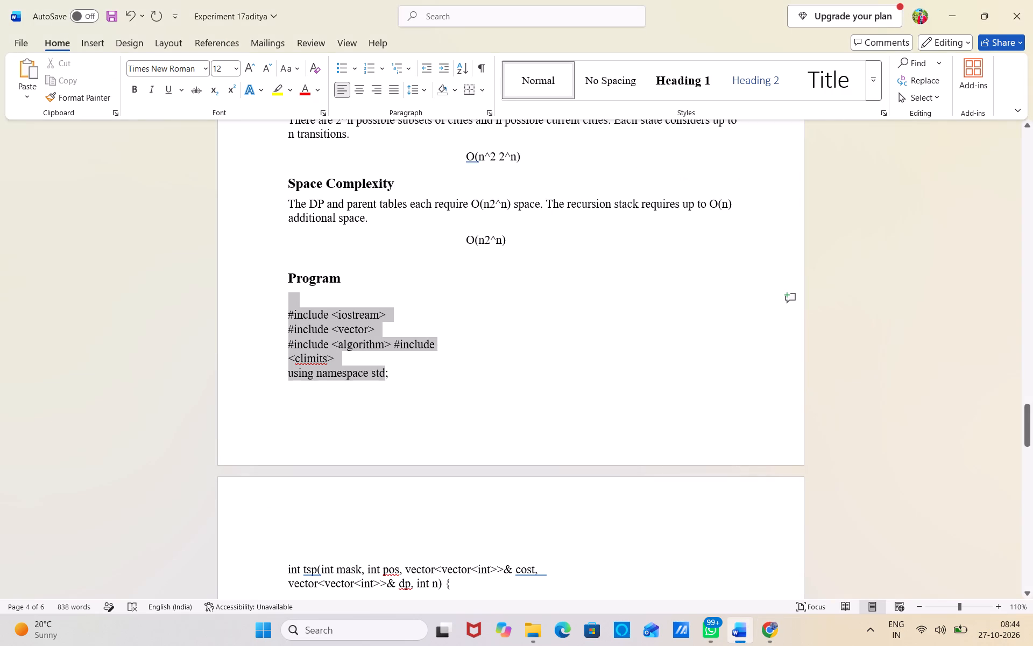
drag(387, 462, 411, 639)
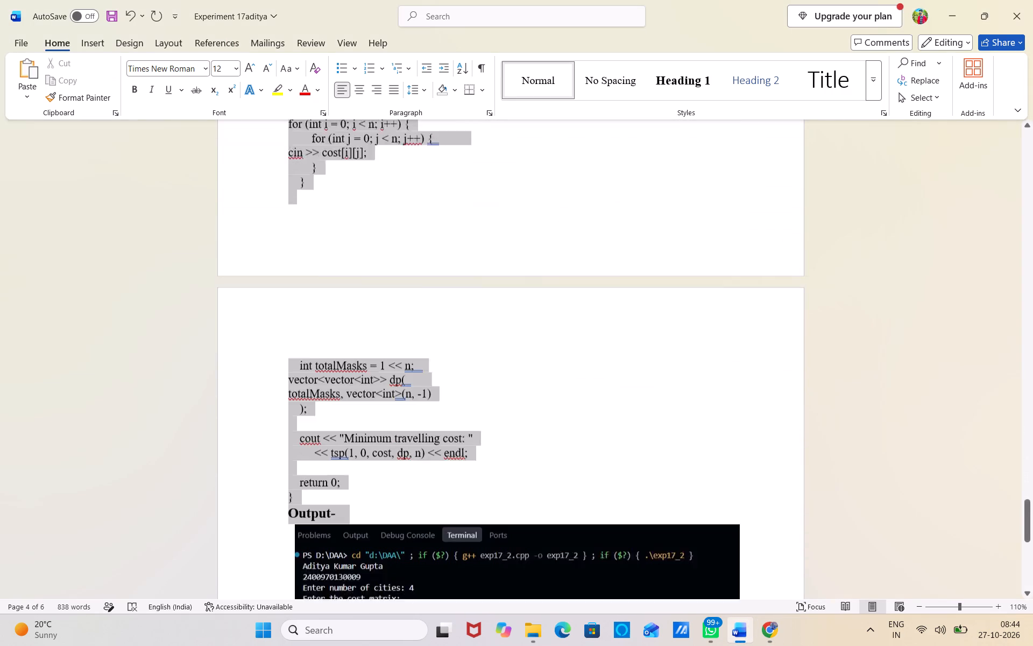
drag(411, 639, 337, 191)
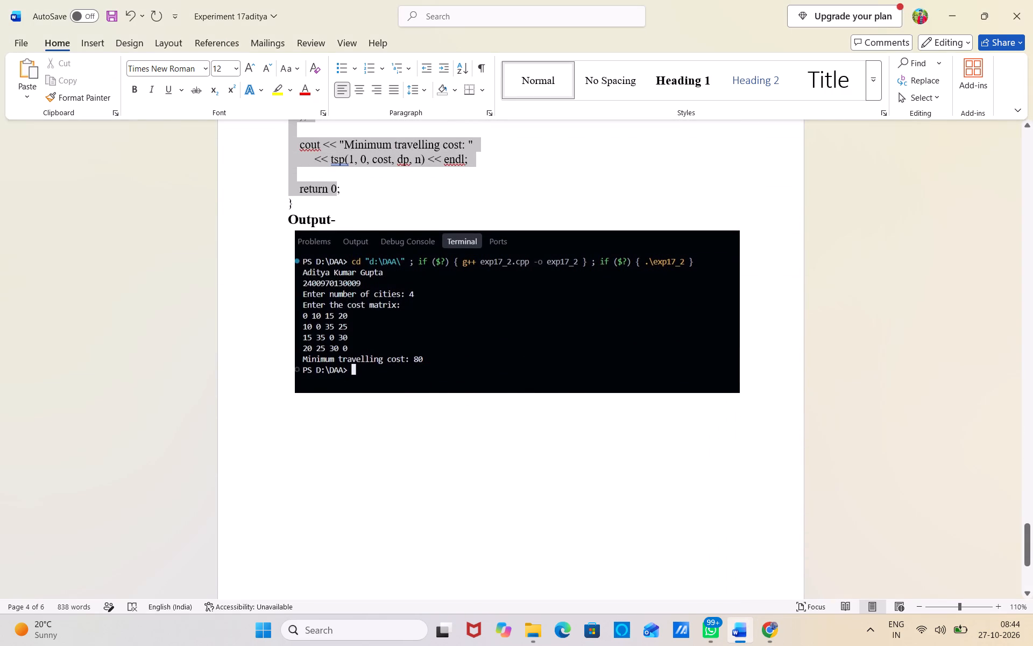
drag(337, 191, 336, 207)
key(BackSpace)
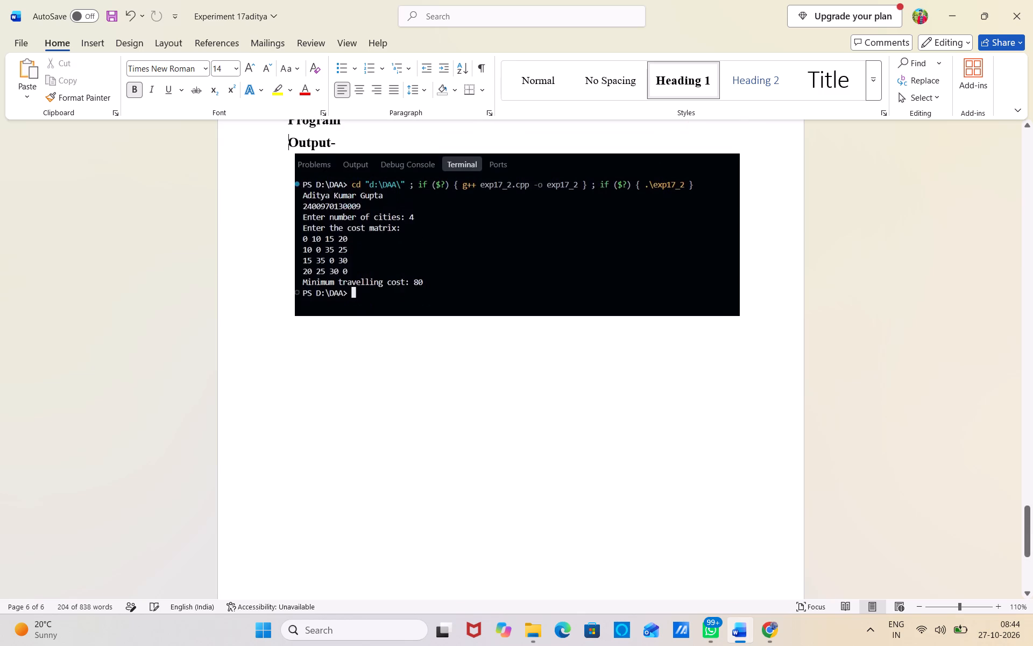
Paste the copied Java TSP program on a new line below part (b)'s Program heading.
scroll(336, 207, up, 3)
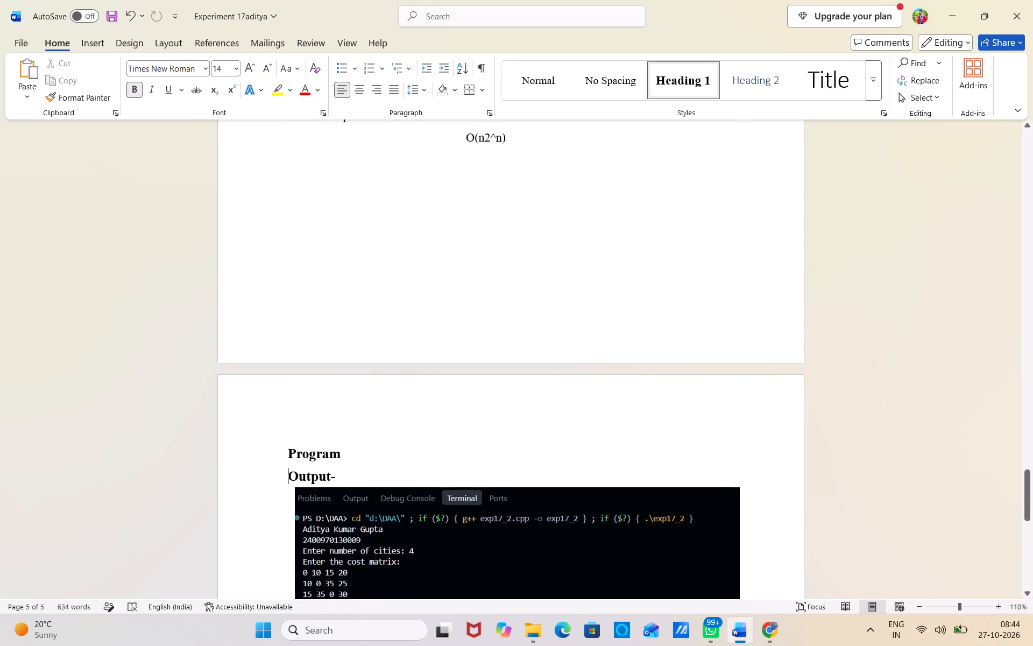
click(355, 447)
key(Return)
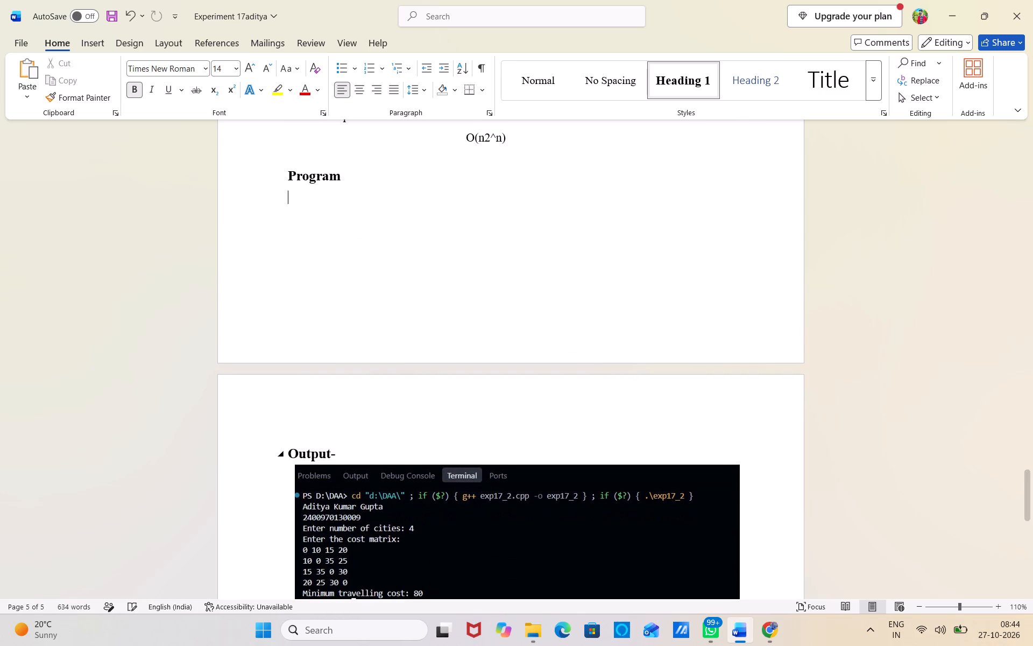
key(ctrl+v)
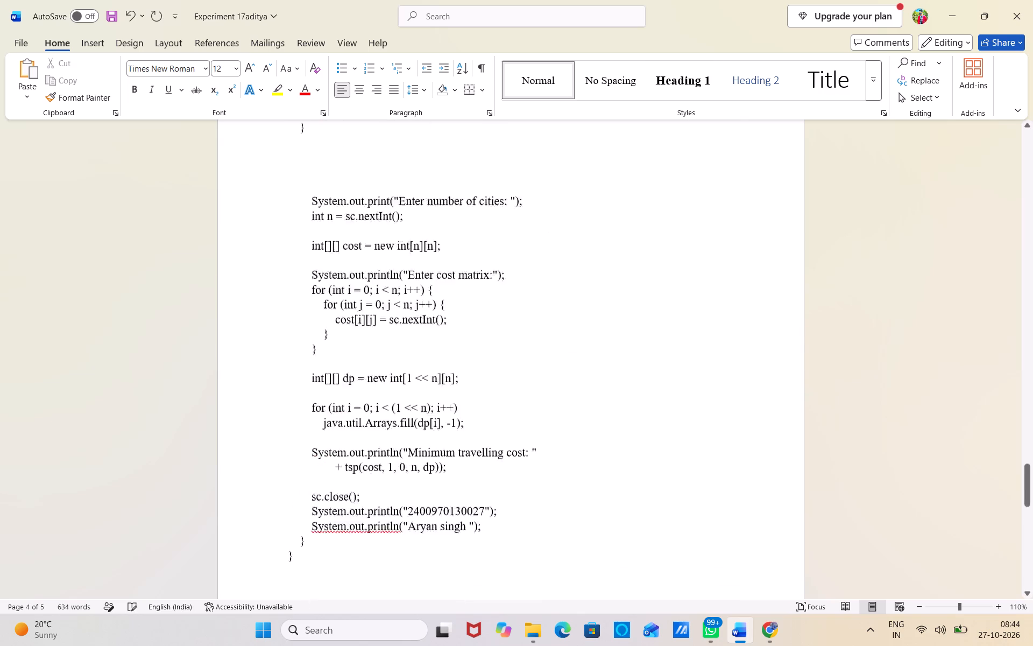
Examine part (b) from the end of its algorithm through the complexity sections and pasted Java program to the Output heading.
scroll(355, 447, up, 3)
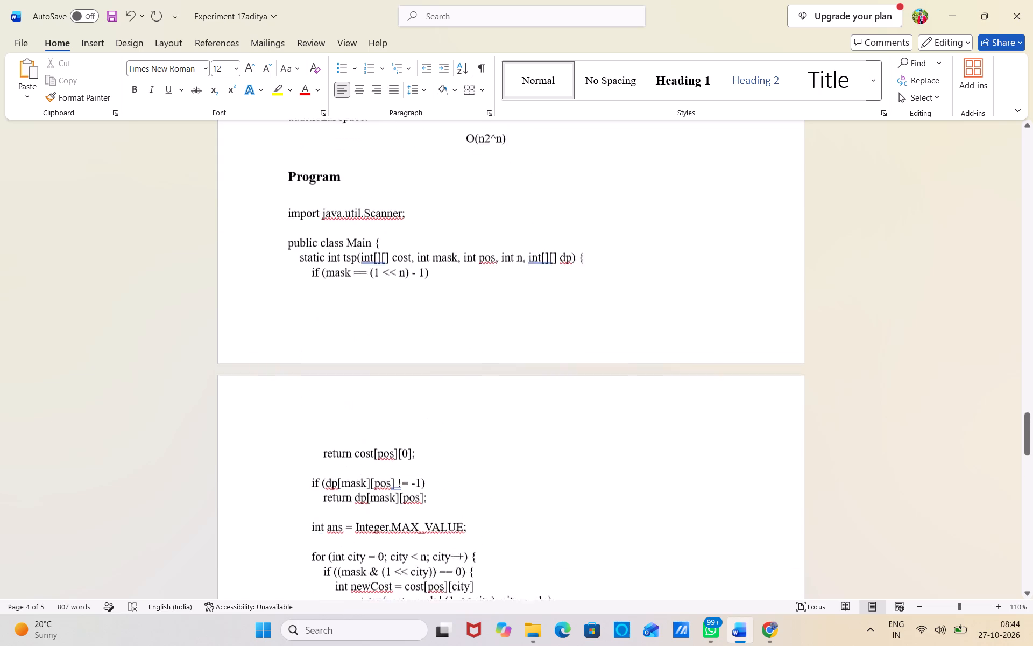
scroll(355, 447, up, 1)
scroll(355, 447, down, 1)
scroll(355, 447, up, 2)
scroll(355, 447, down, 2)
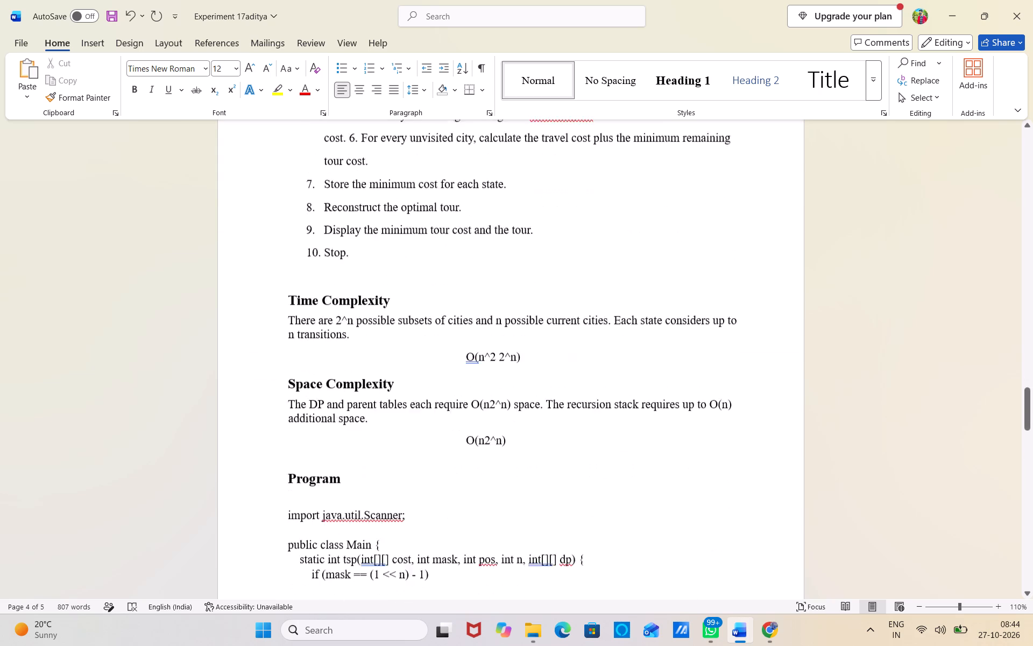
scroll(355, 447, down, 3)
scroll(355, 447, up, 1)
scroll(355, 447, down, 1)
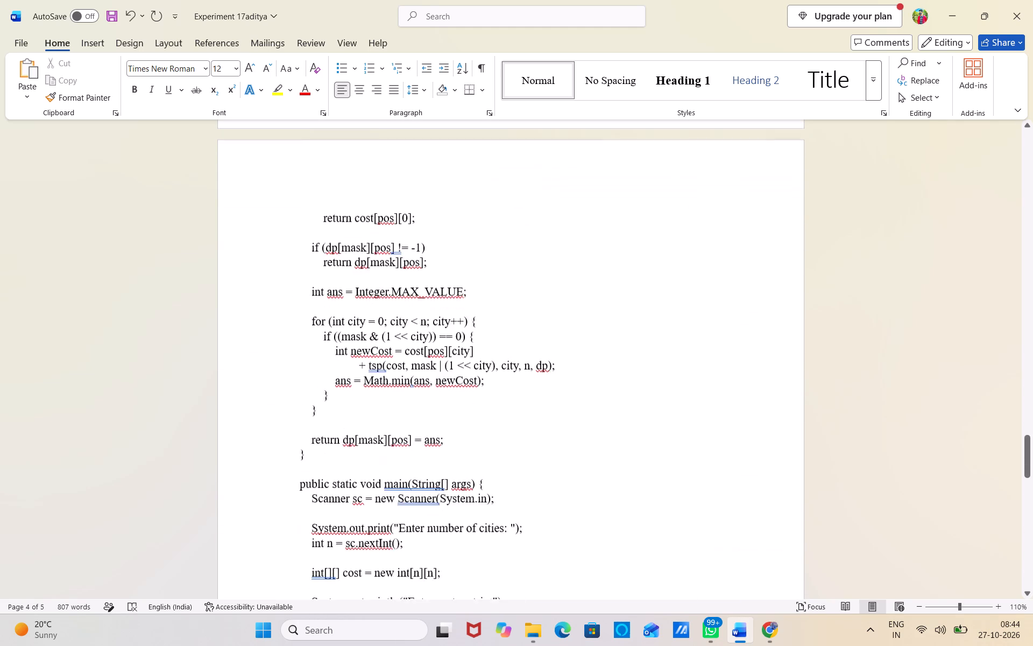
scroll(355, 447, down, 3)
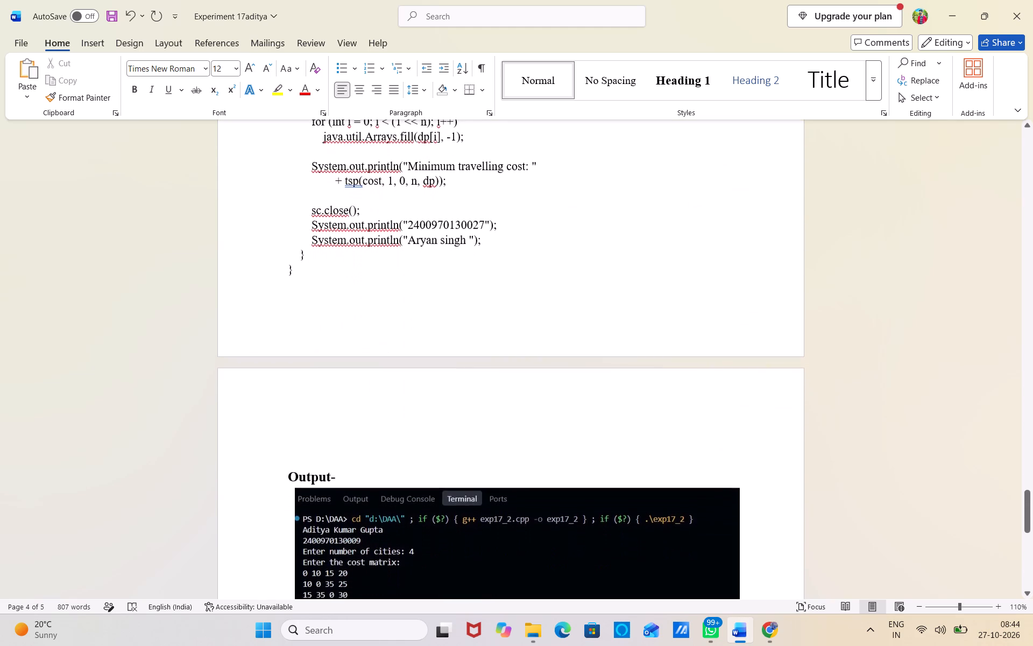
Cut the old C++ terminal picture from below part (b)'s Output heading.
key(BackSpace)
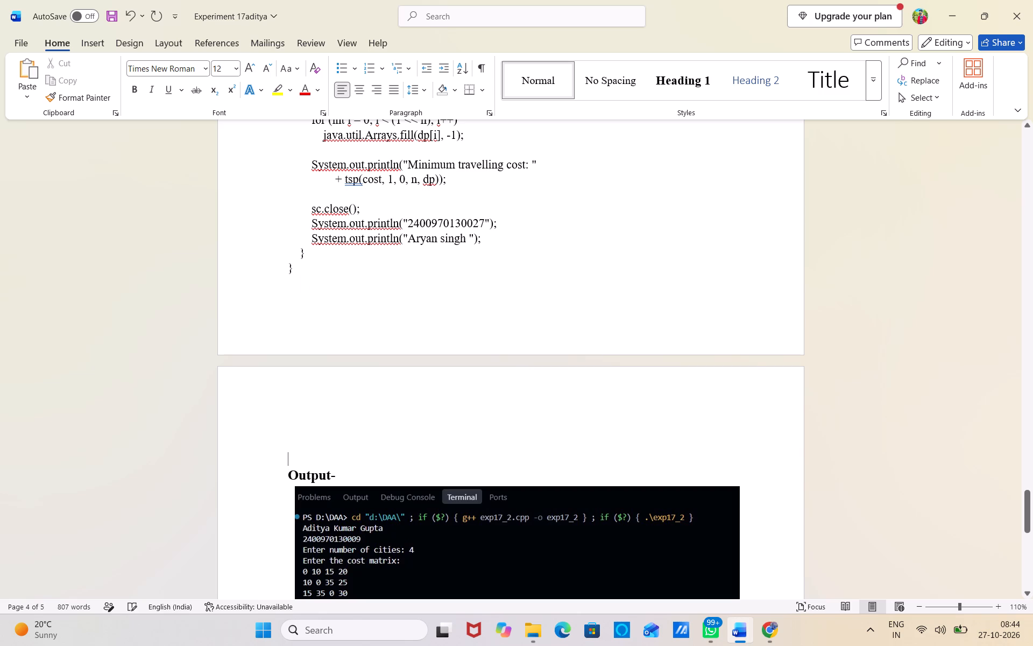
click(392, 543)
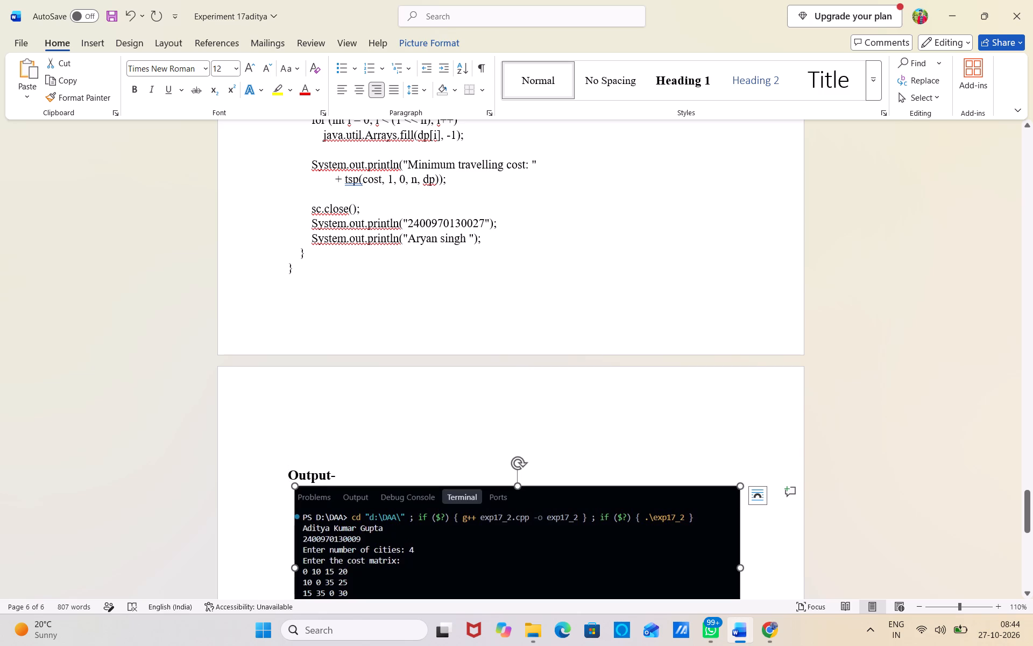
scroll(400, 493, down, 1)
click(417, 458)
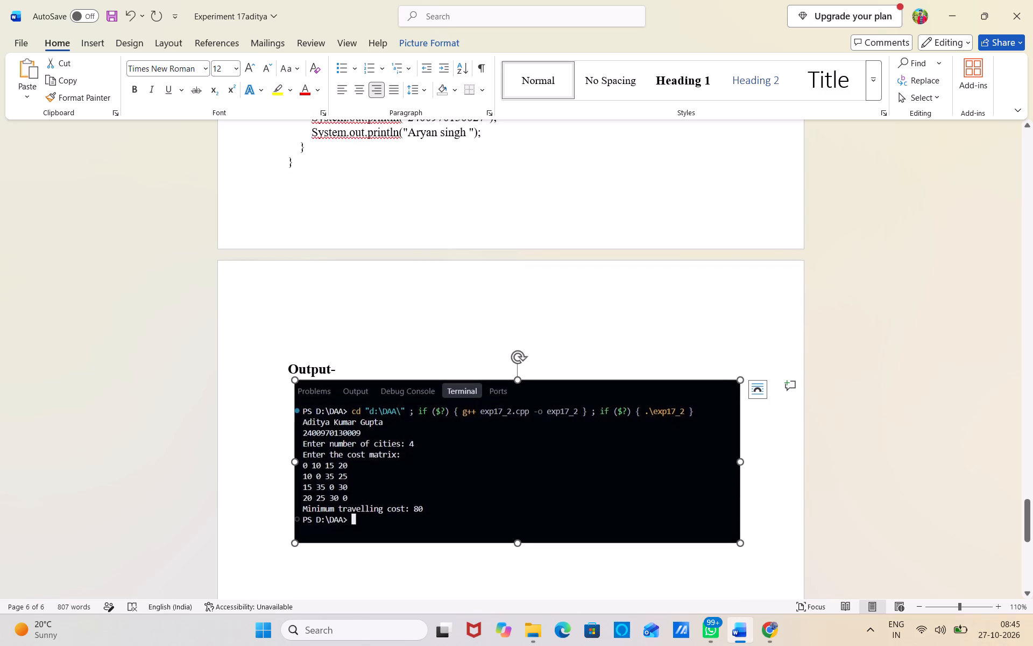
click(417, 458)
right_click(417, 458)
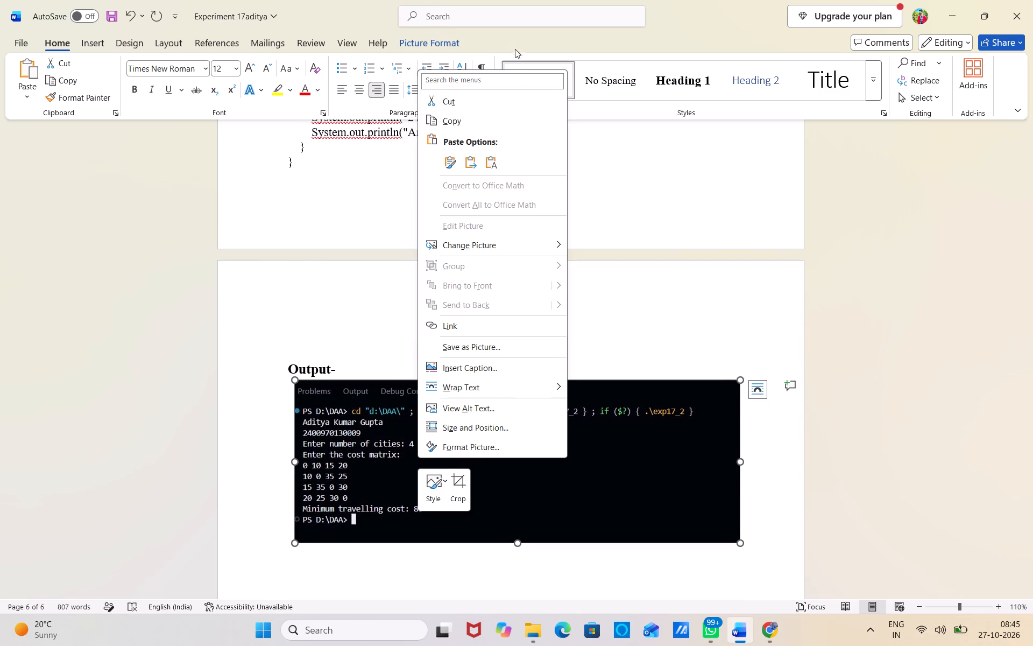
drag(472, 111, 472, 102)
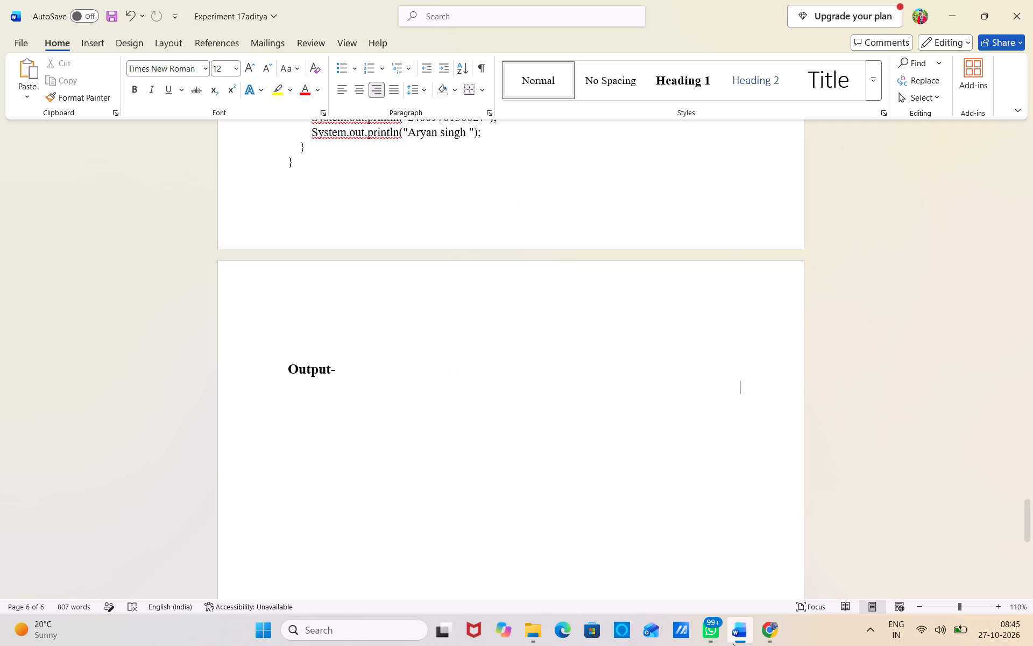
Switch to OneCompiler in Chrome and capture a screenshot of the console output, from the cities prompt to the name line.
click(762, 633)
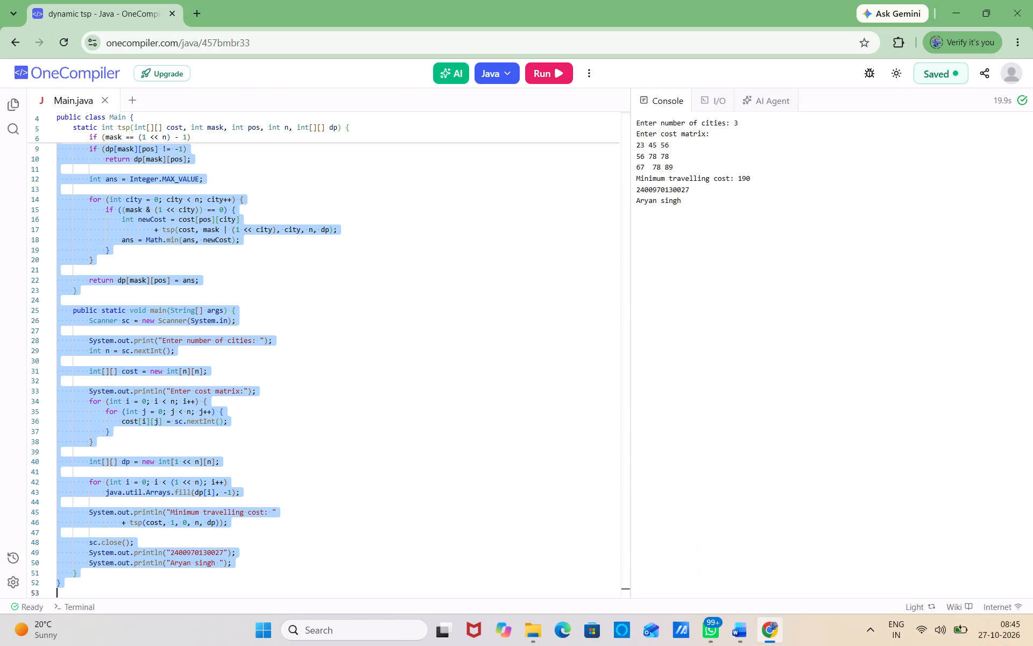
key(shift+super+s)
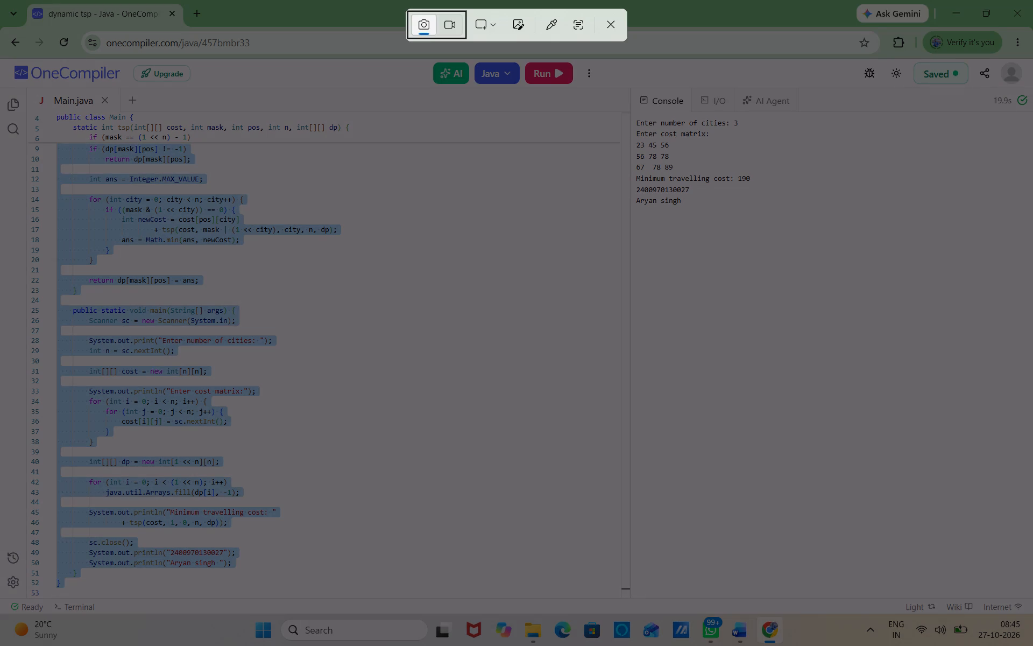
drag(637, 114, 854, 247)
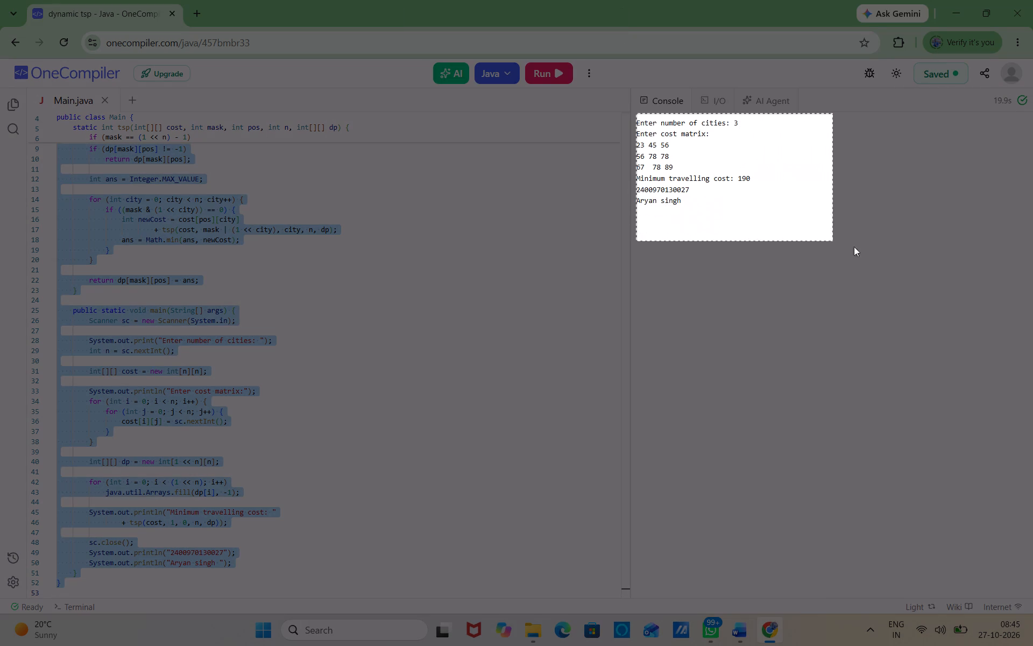
drag(854, 247, 1012, 248)
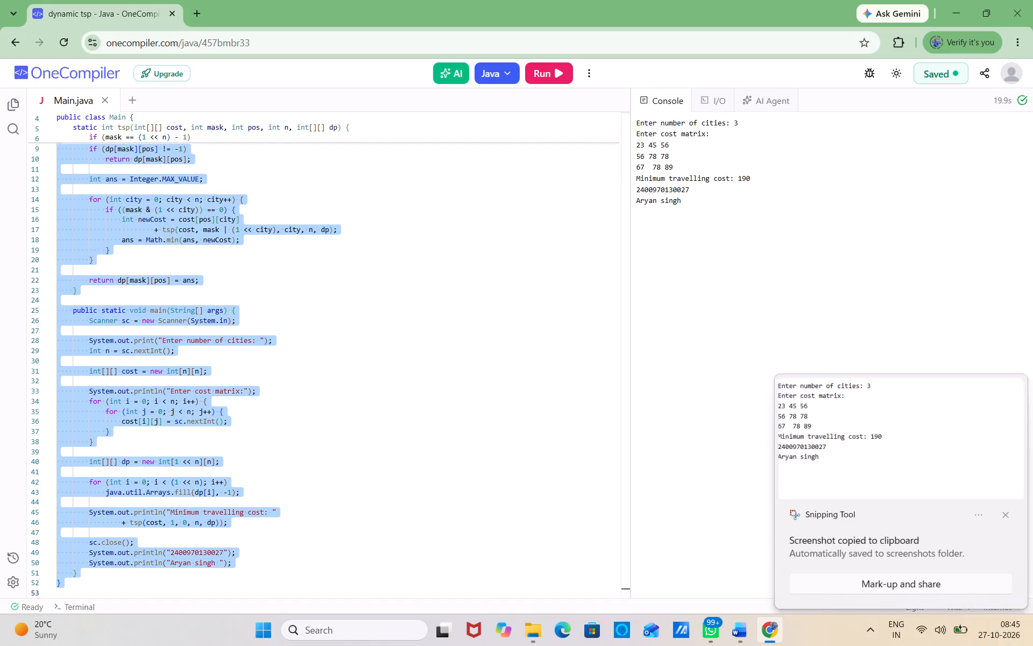
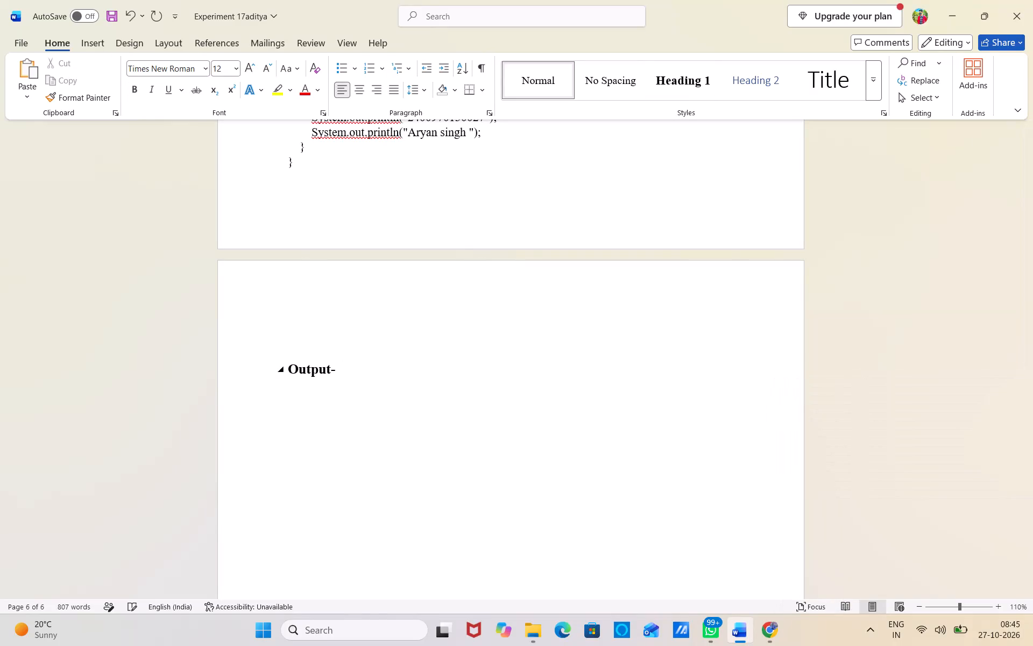
Paste the captured console screenshot below part (b)'s Output heading as the new output picture.
key(ctrl+v)
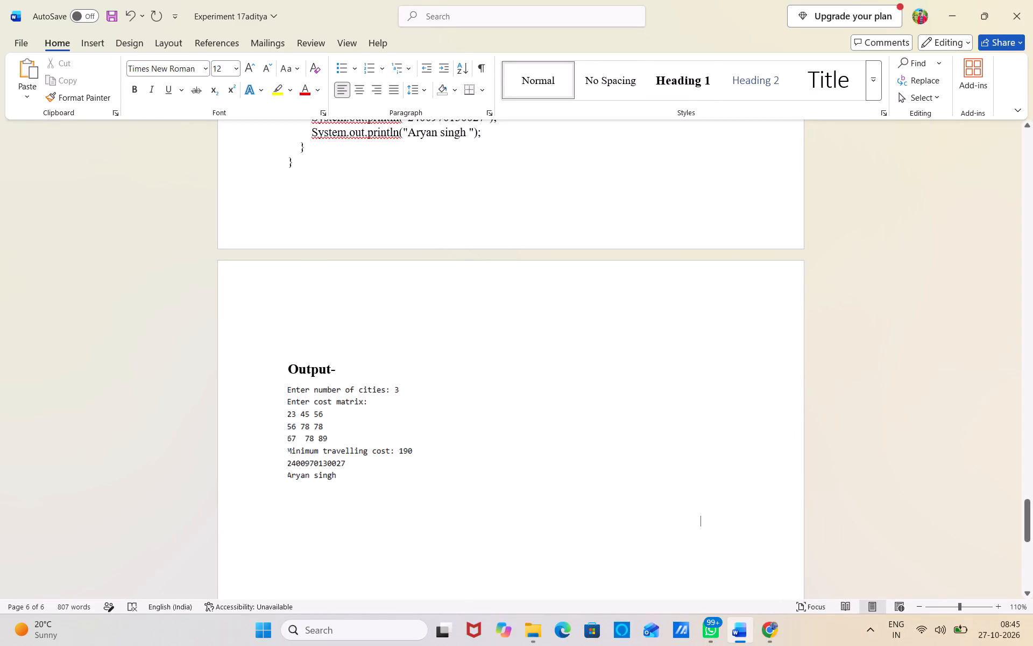
click(540, 373)
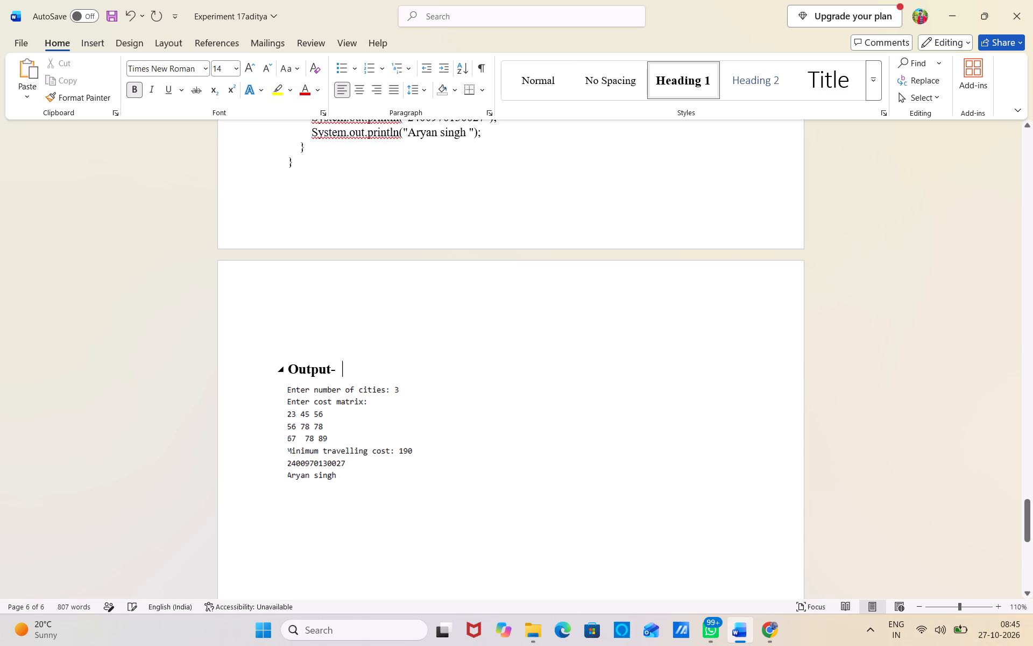
click(286, 459)
click(302, 457)
click(302, 457)
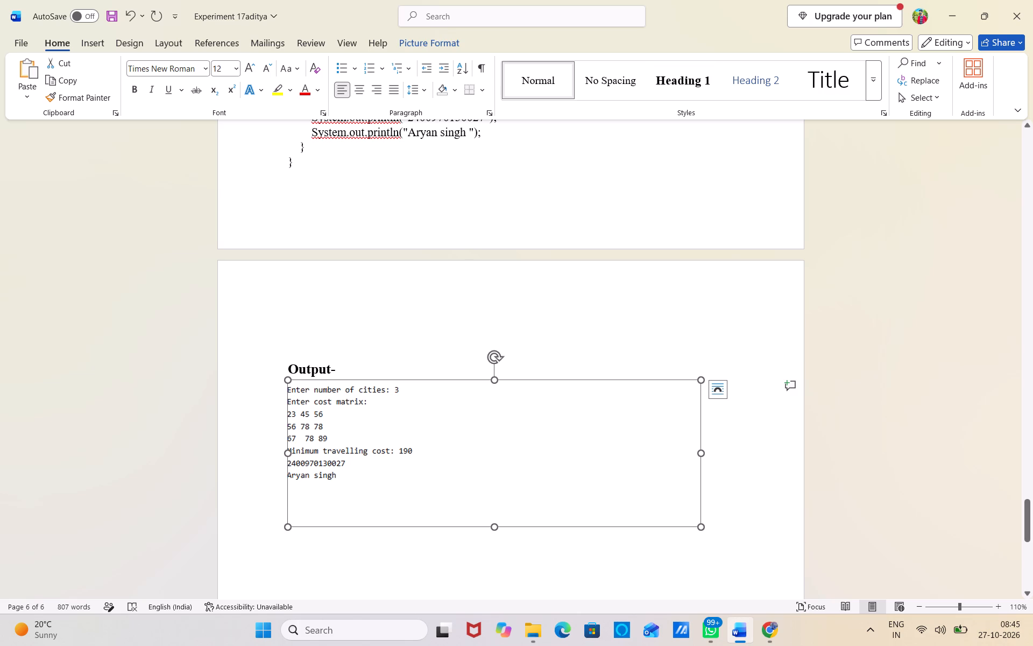
click(829, 257)
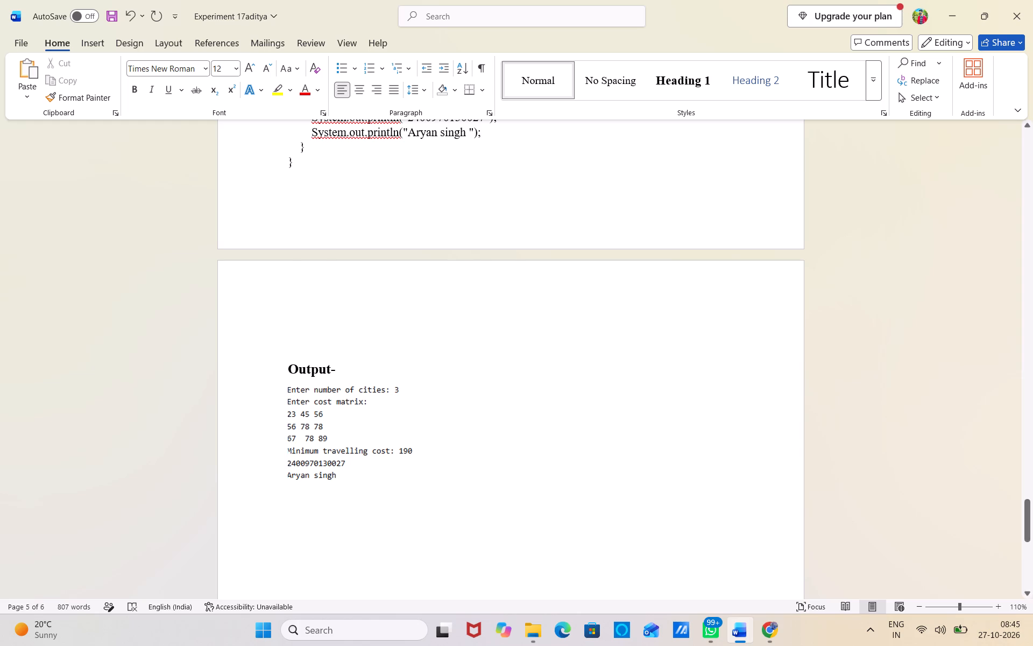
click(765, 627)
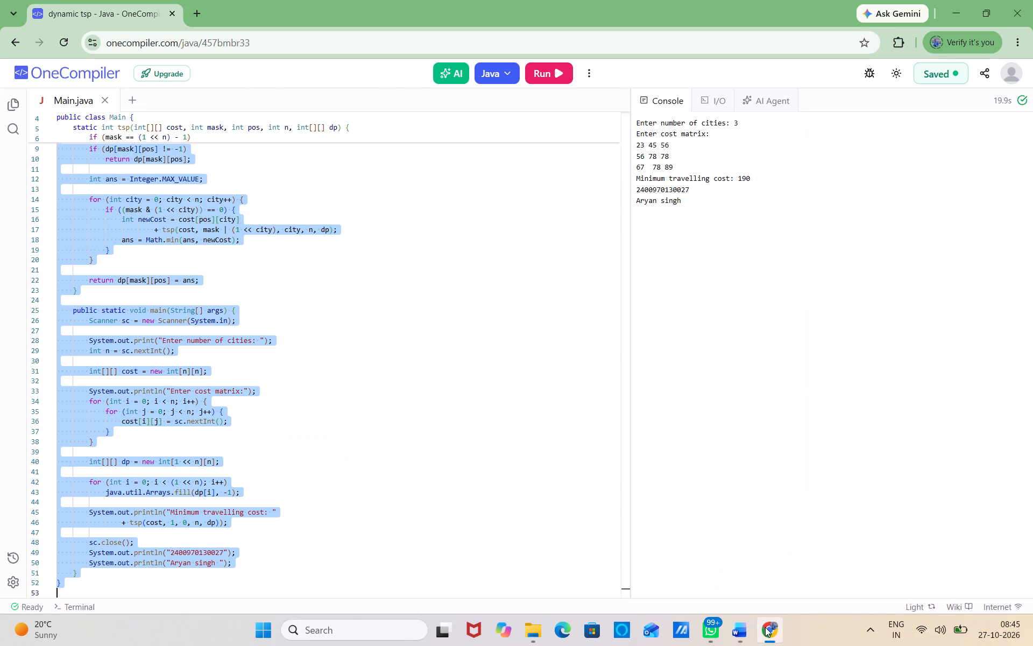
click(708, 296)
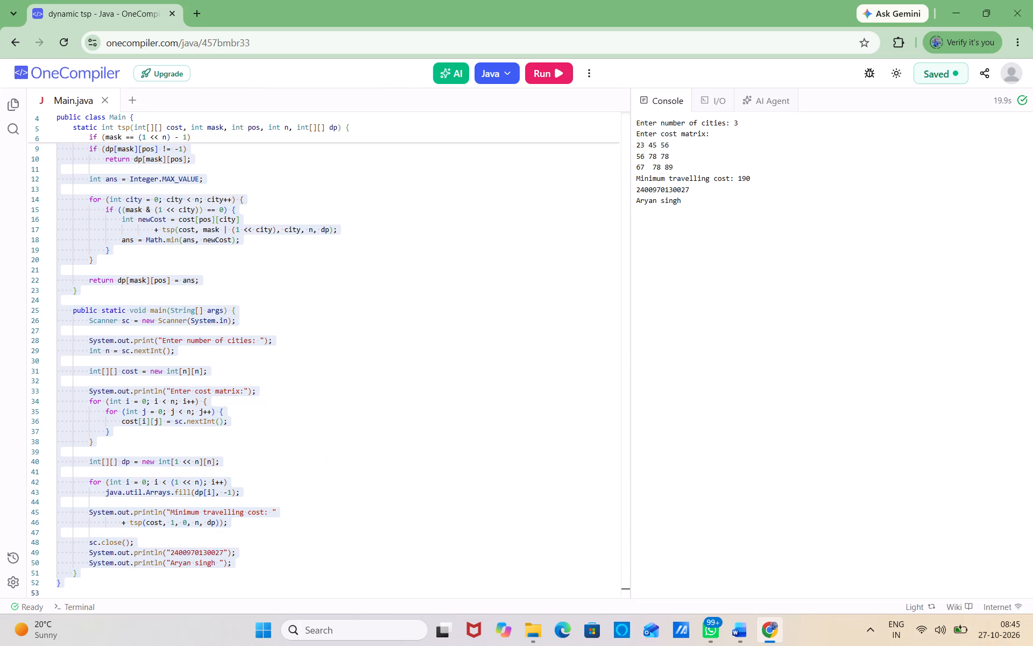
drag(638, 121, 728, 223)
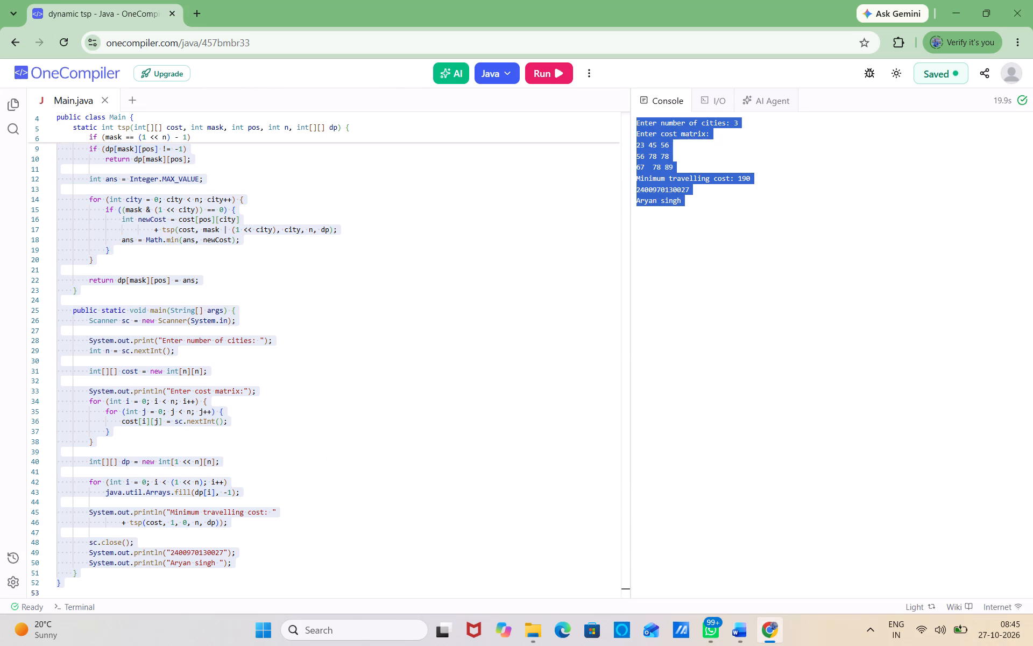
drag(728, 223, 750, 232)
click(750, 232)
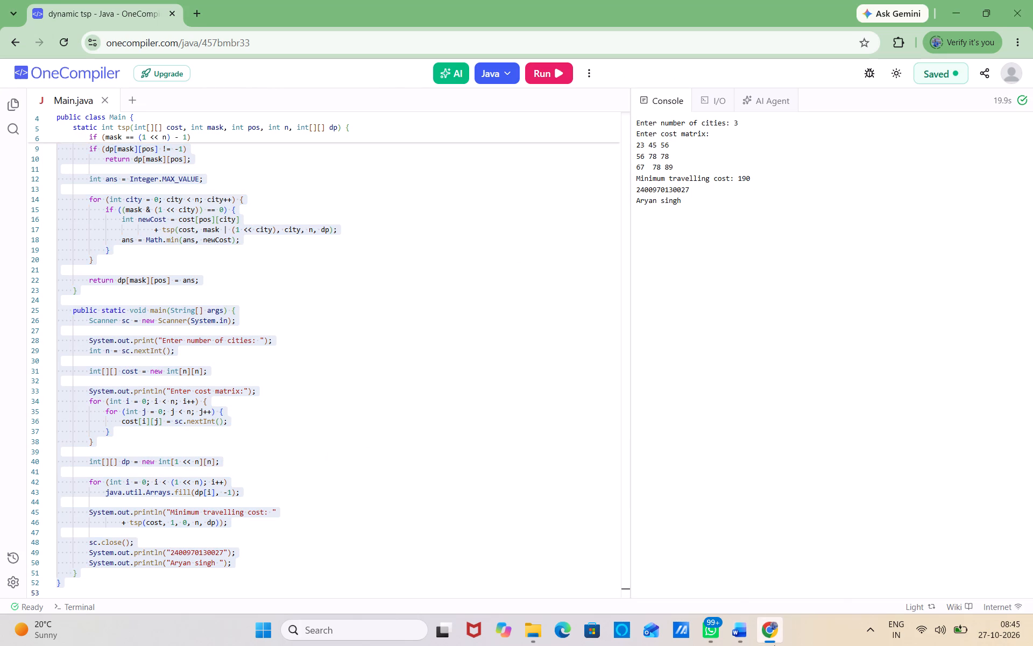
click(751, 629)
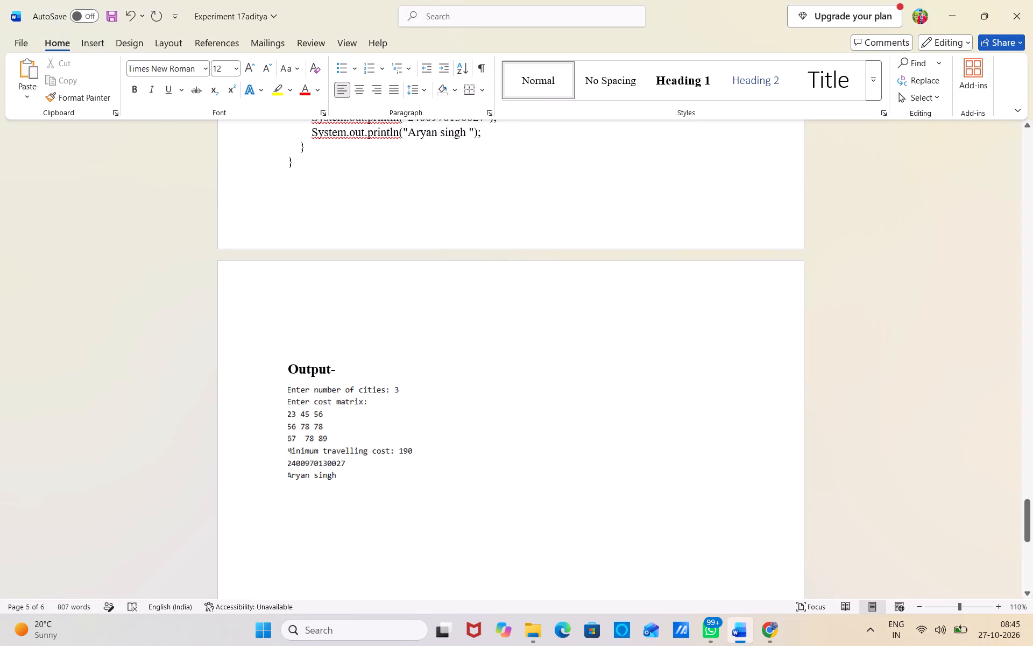
Save the Experiment 17 document as a PDF named "aryan 17" in the Downloads folder.
scroll(347, 355, down, 1)
scroll(347, 355, up, 1)
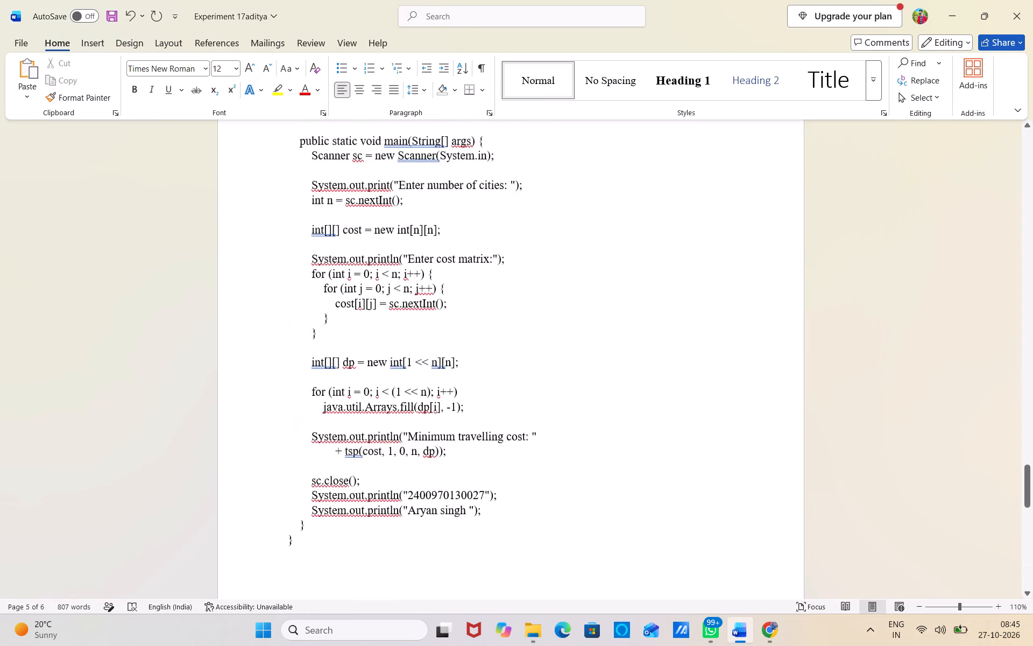
scroll(347, 355, up, 9)
scroll(347, 355, up, 12)
scroll(347, 355, up, 15)
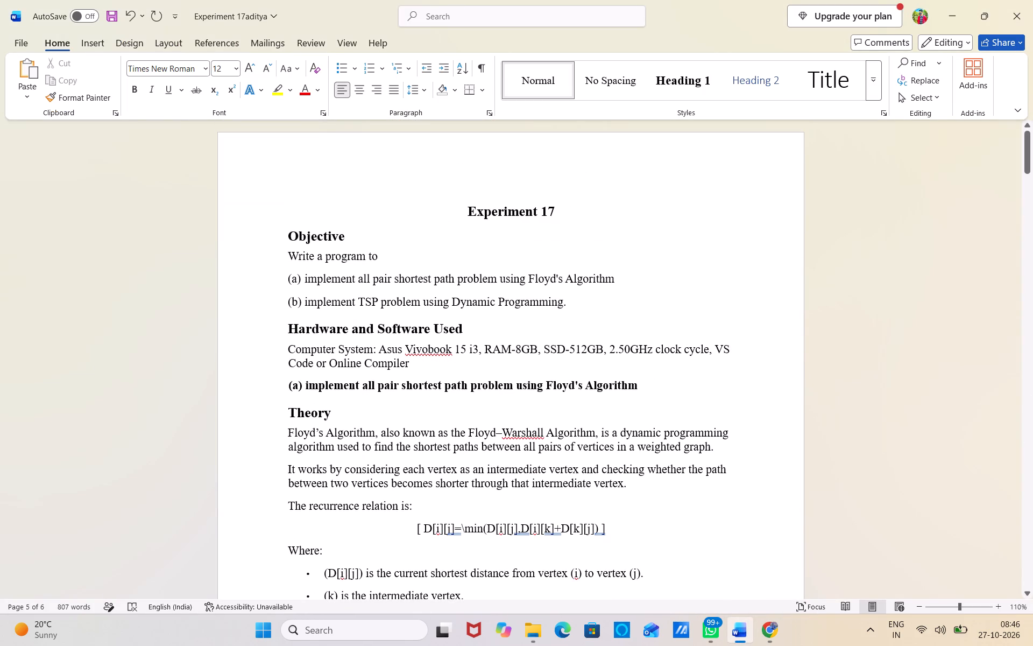
key(ctrl+s)
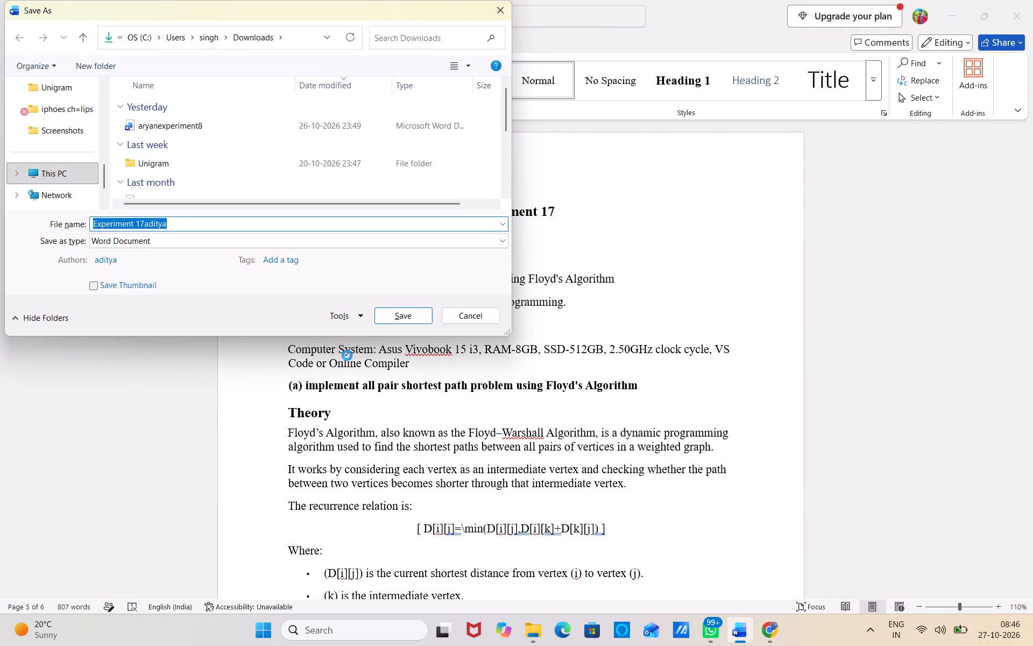
key(BackSpace)
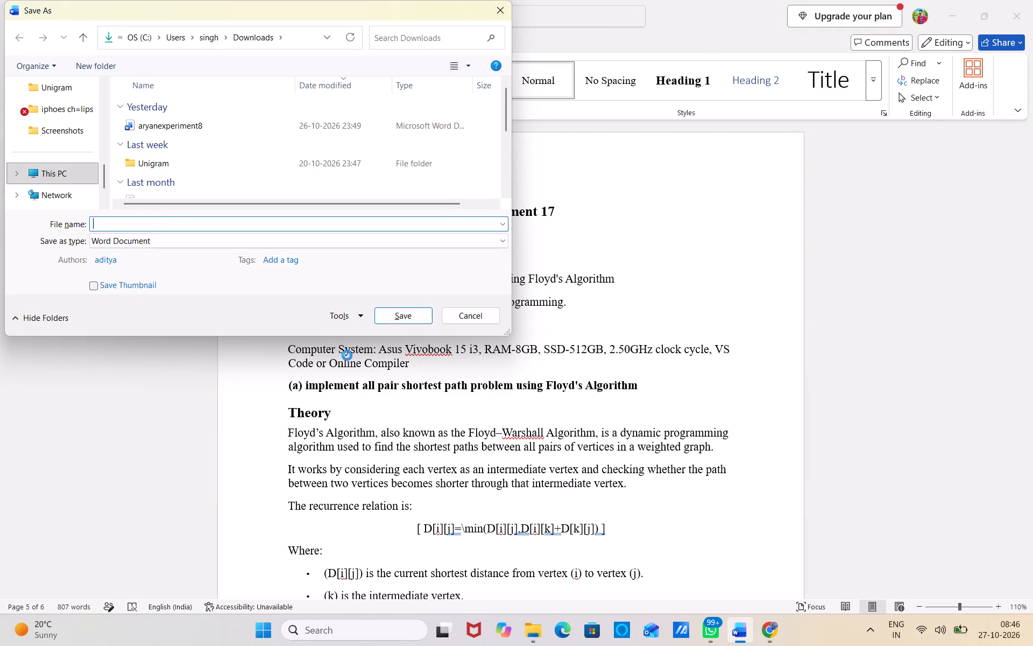
text(art)
key(BackSpace)
text(yan 1)
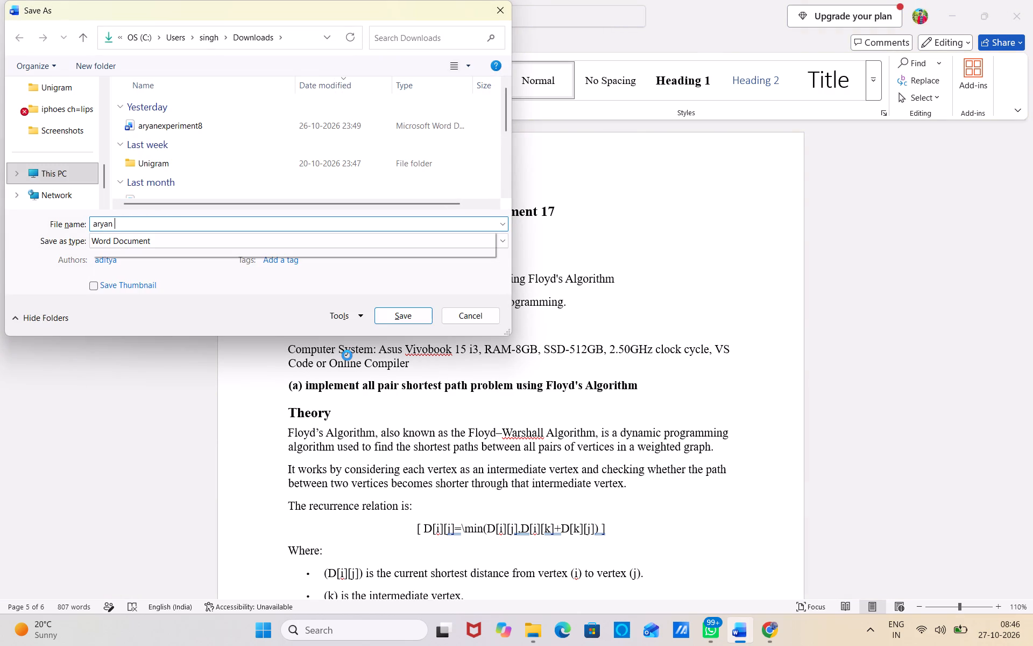
key(7)
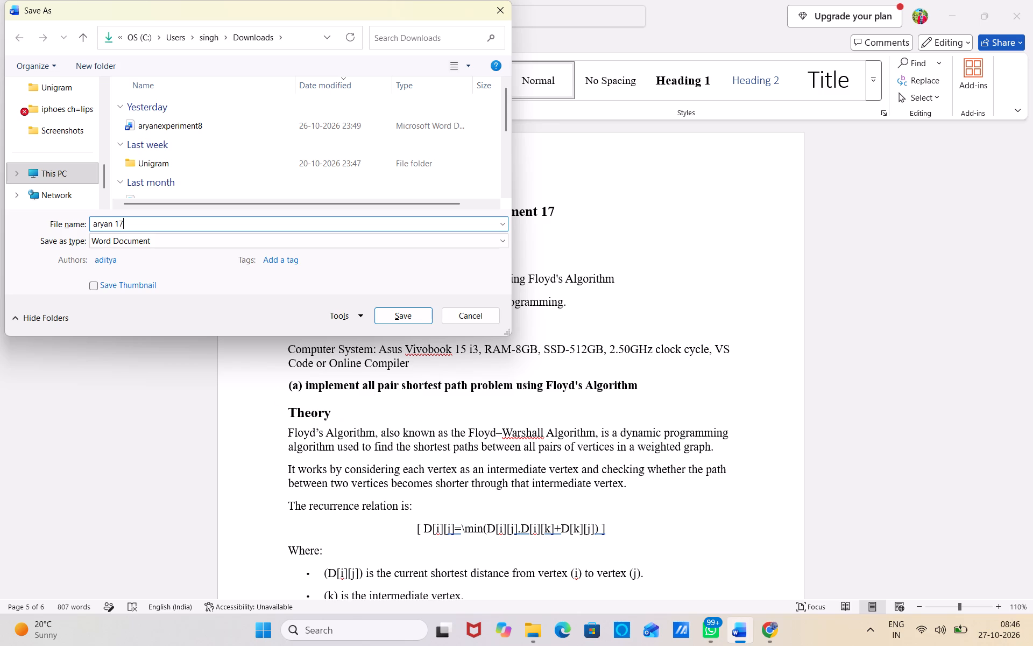
click(154, 238)
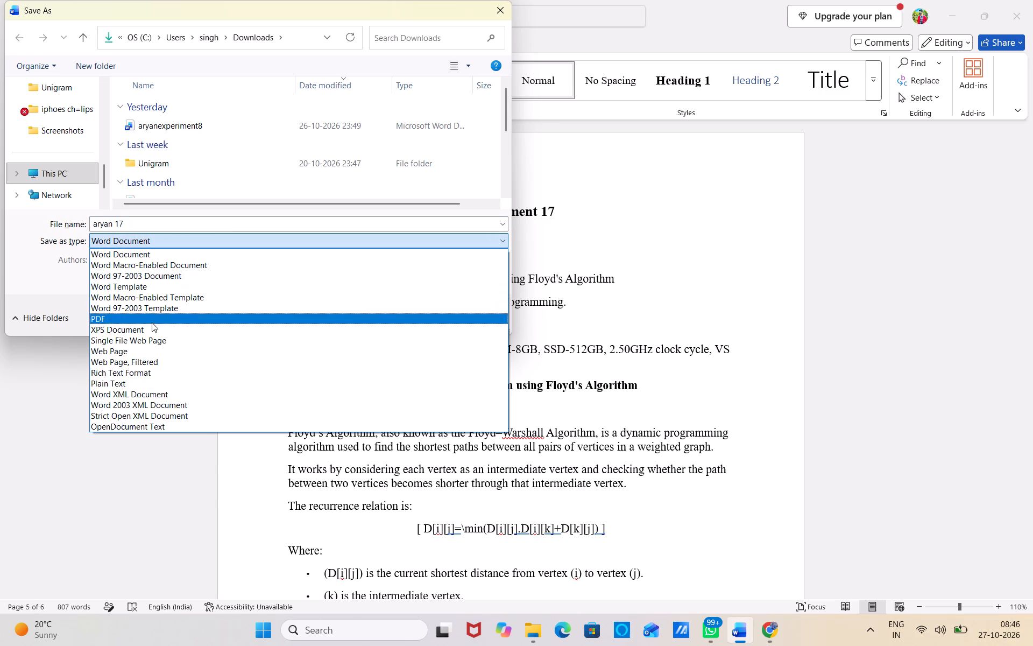
click(152, 322)
click(397, 344)
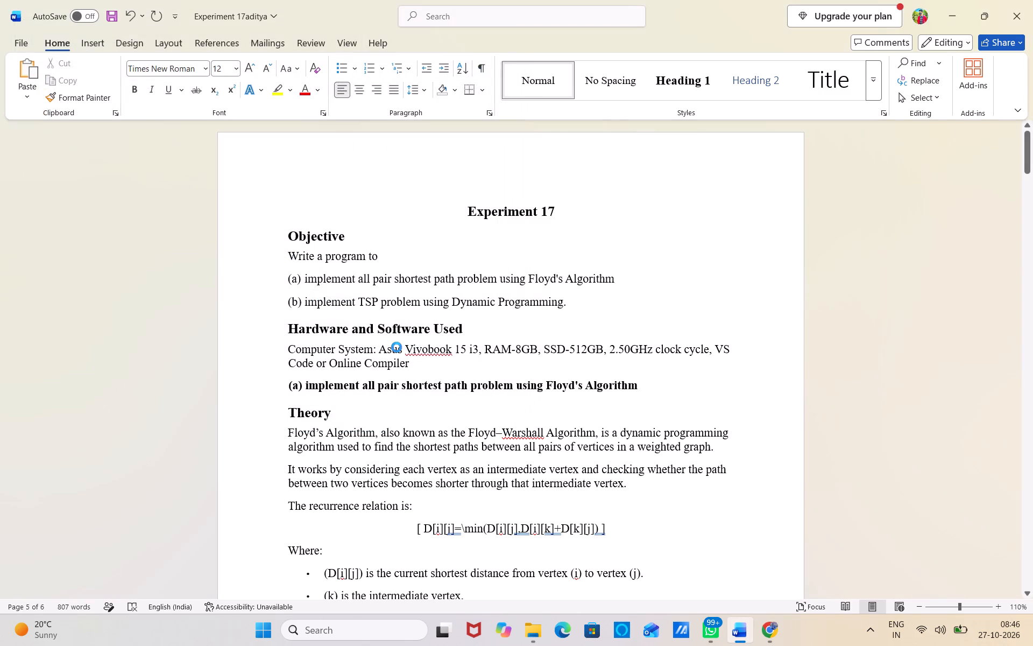
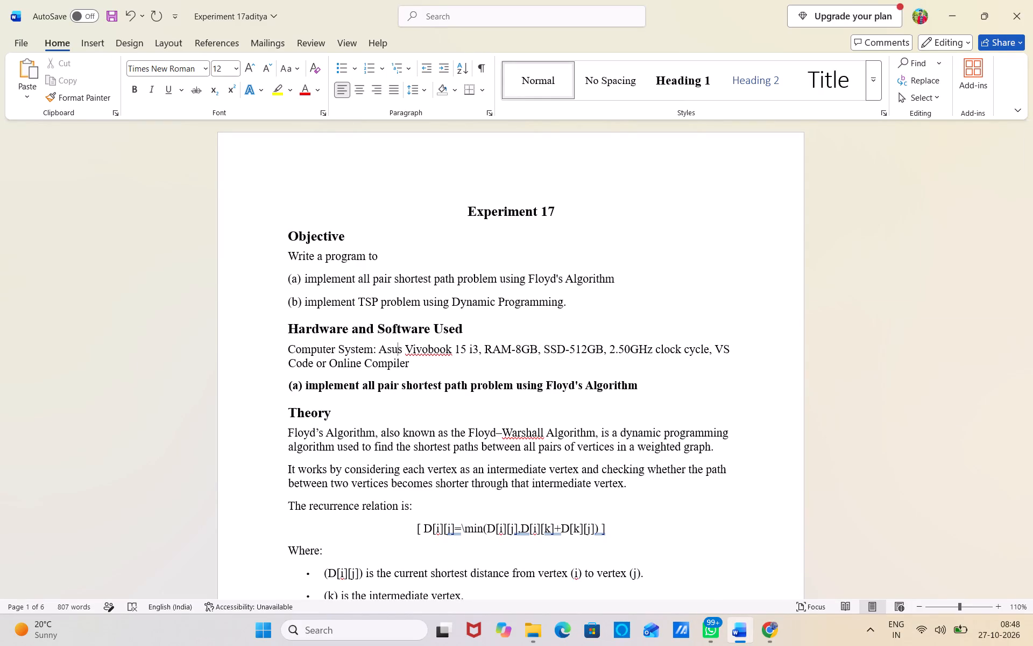
Look over the Experiment 17 document once more and close it in Word without saving the changes to the .docx file.
scroll(397, 347, down, 19)
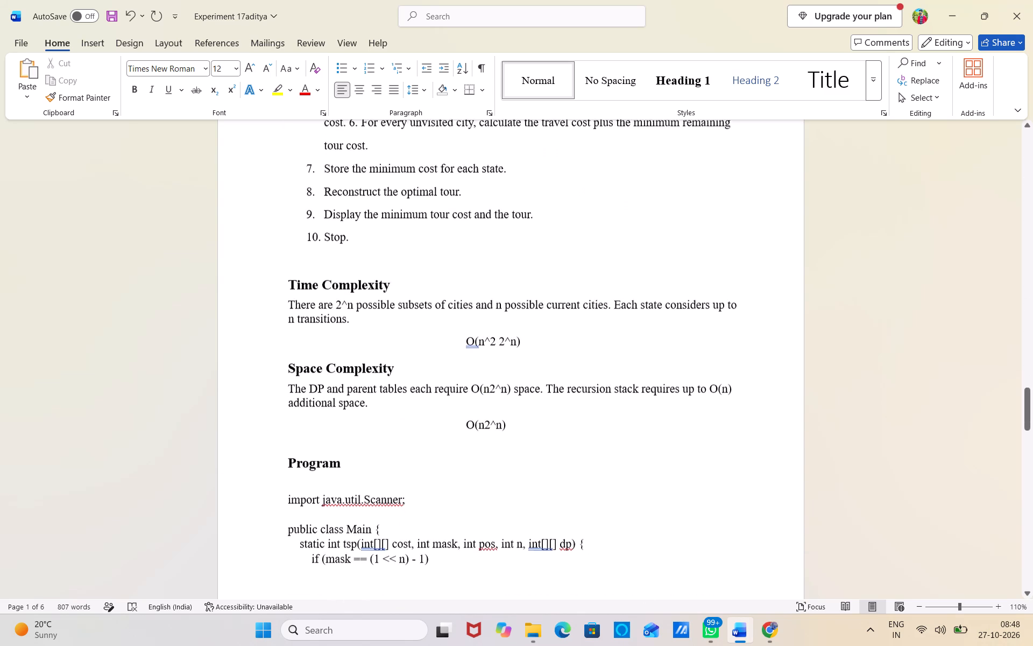
scroll(397, 347, down, 6)
click(1030, 0)
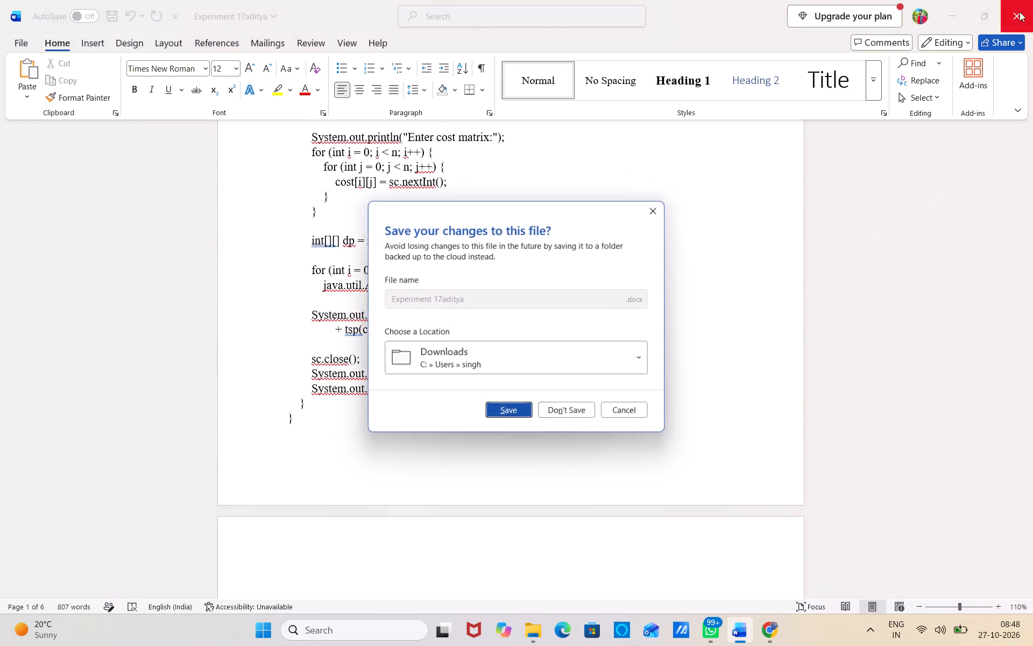
click(556, 415)
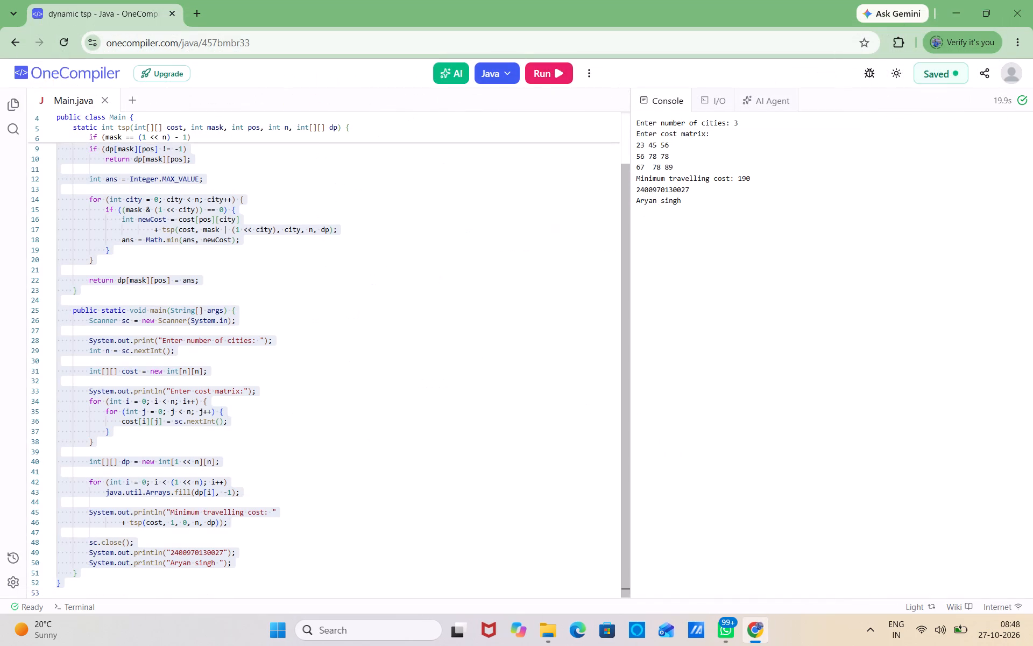
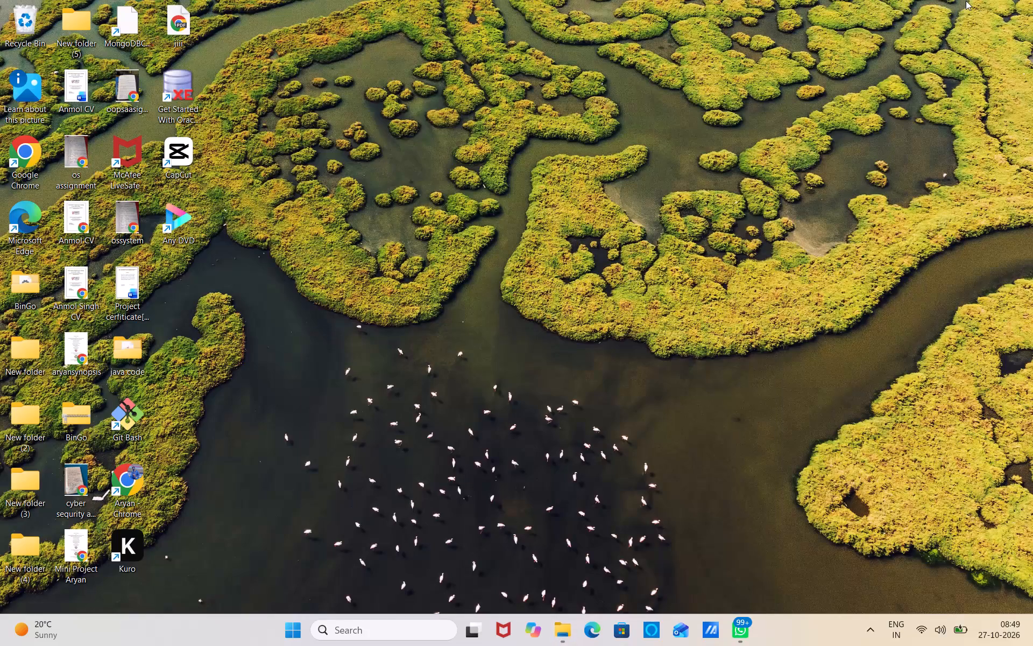
Launch Google Chrome with the Aryan profile and start entering a web address in the new tab.
double_click(18, 138)
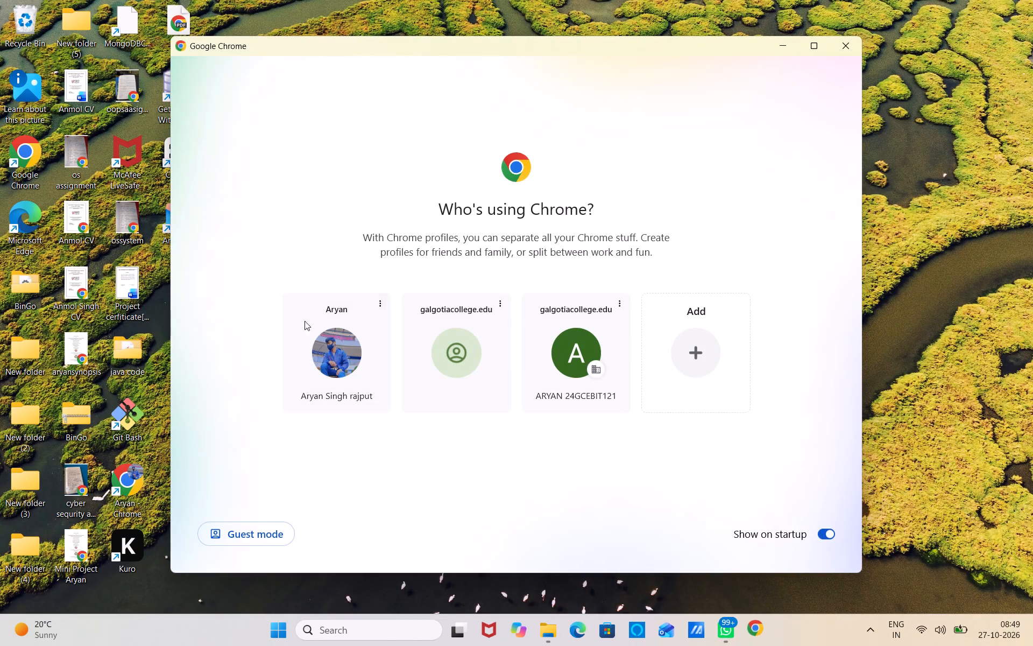
click(329, 383)
click(293, 36)
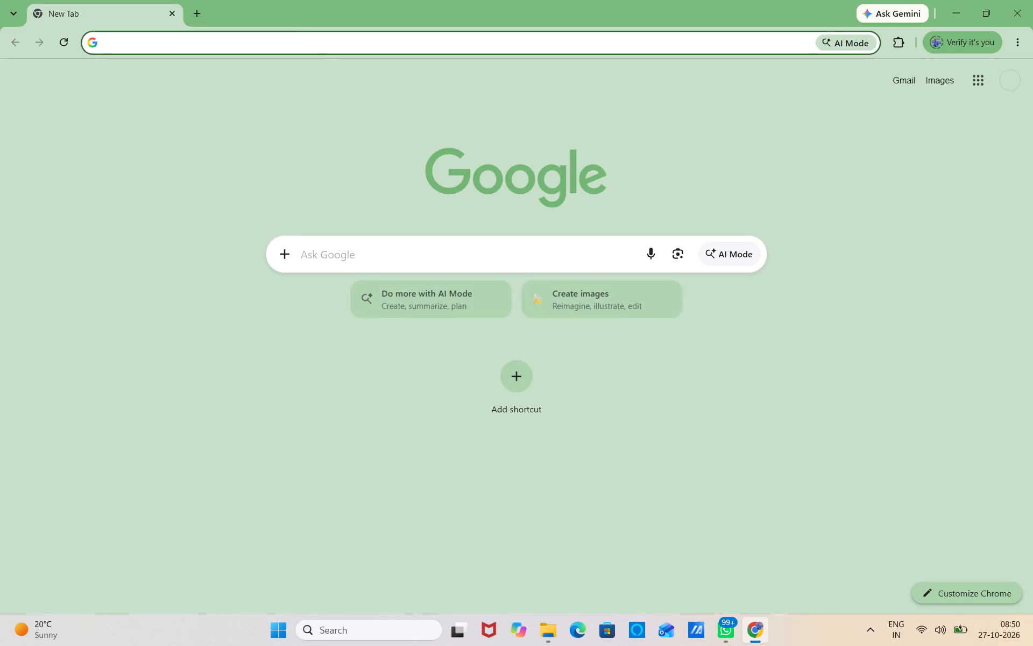
Search for a Java online compiler, open OneCompiler's Java editor and clear the default code from Main.java.
click(236, 64)
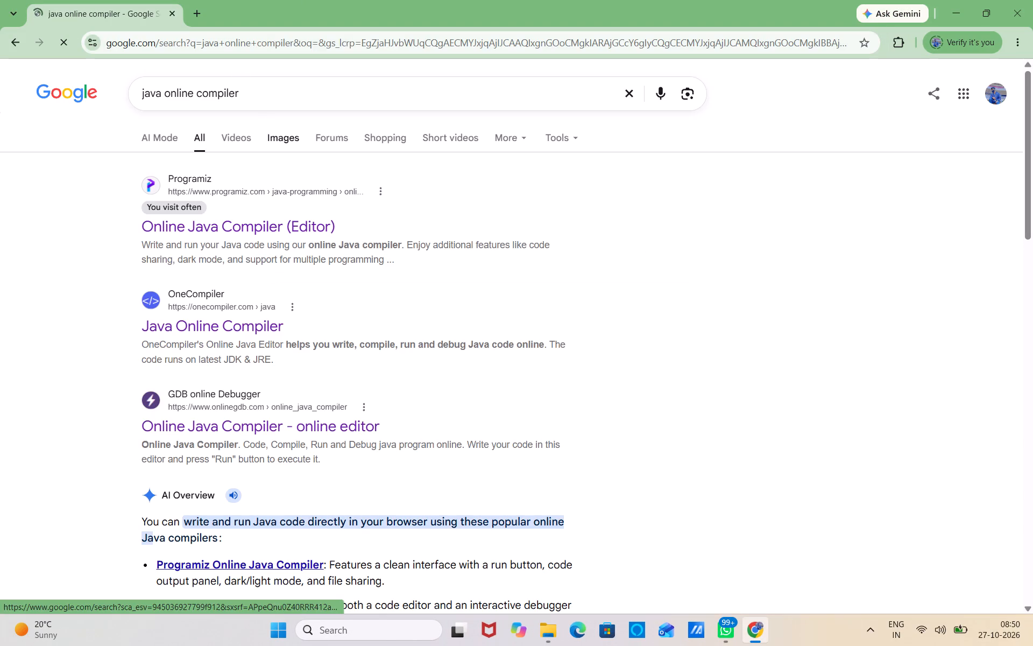
click(201, 315)
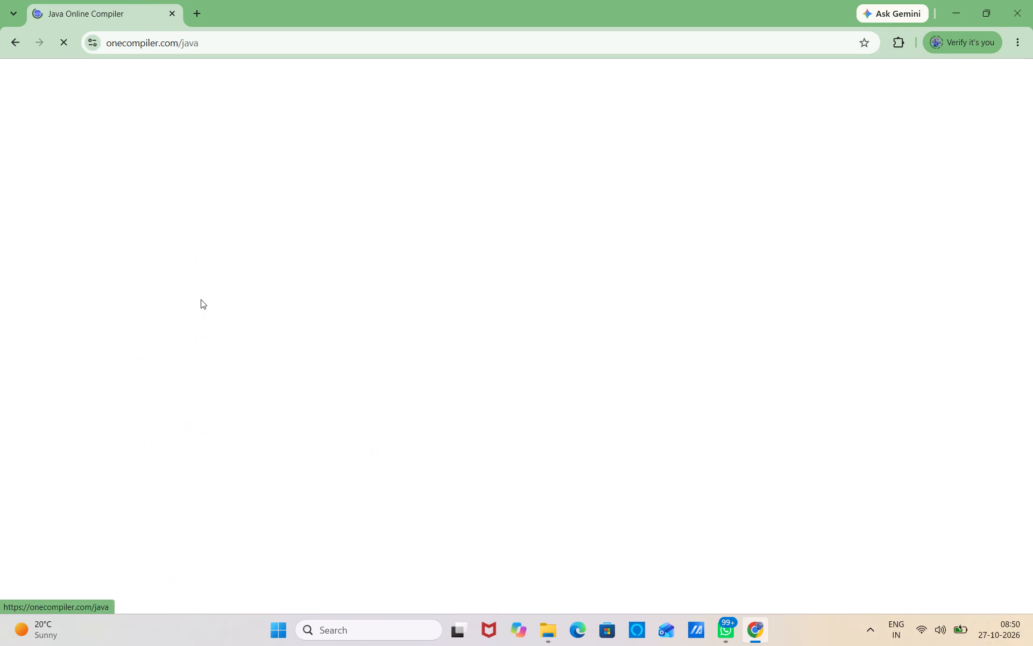
drag(158, 208, 126, 45)
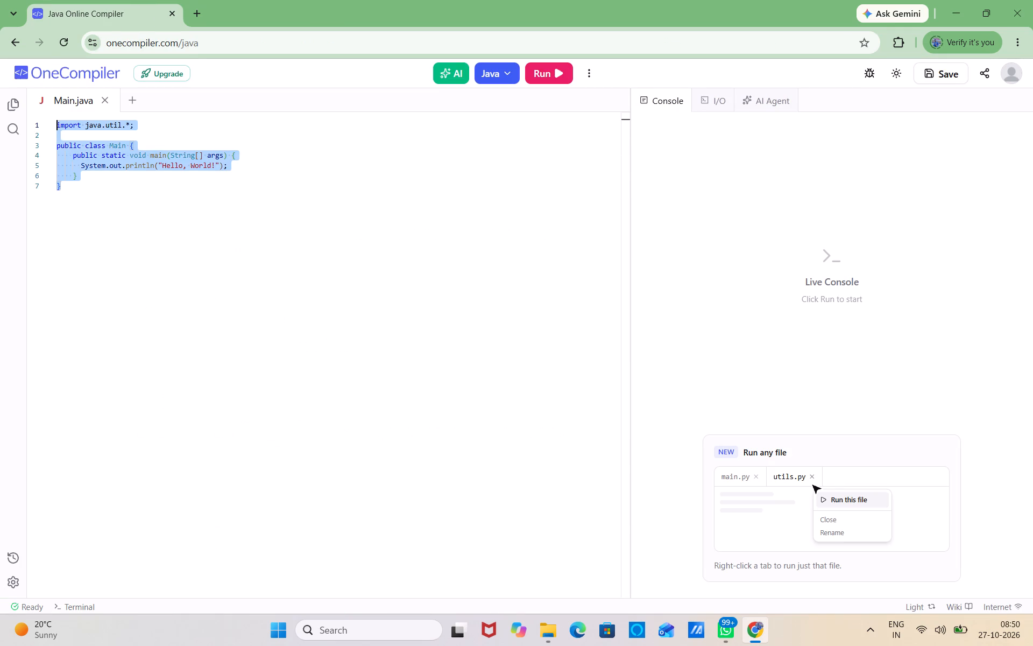
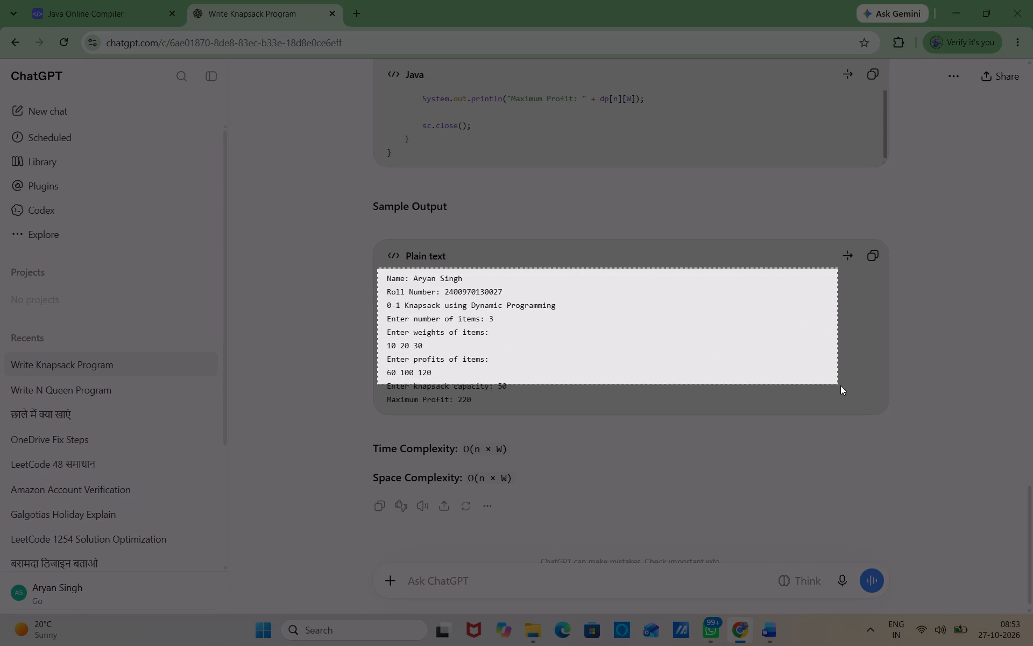
drag(840, 385, 869, 406)
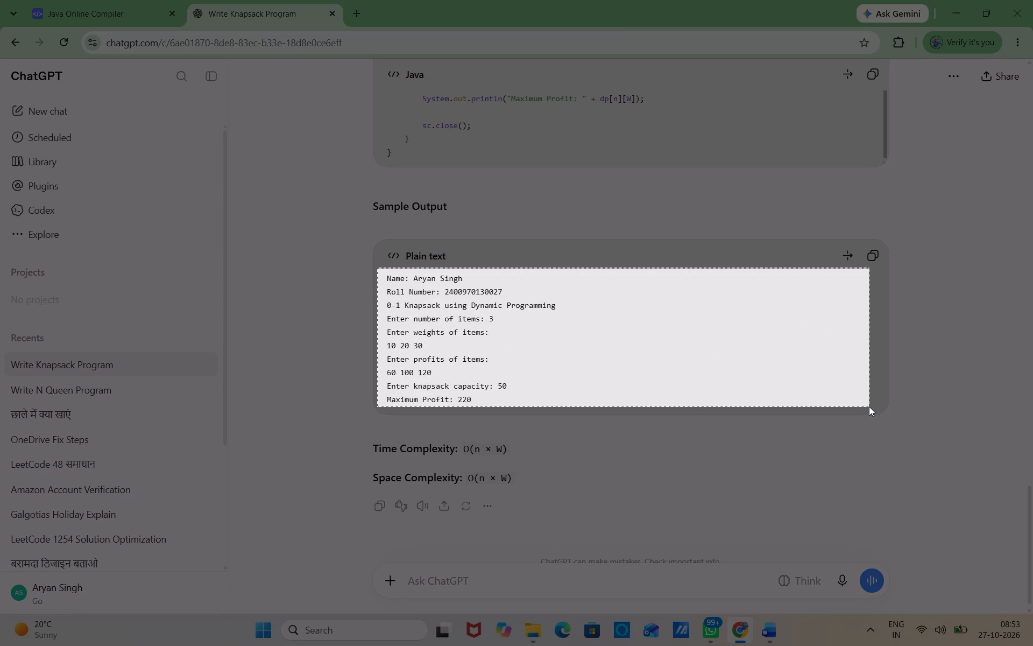
drag(869, 406, 869, 408)
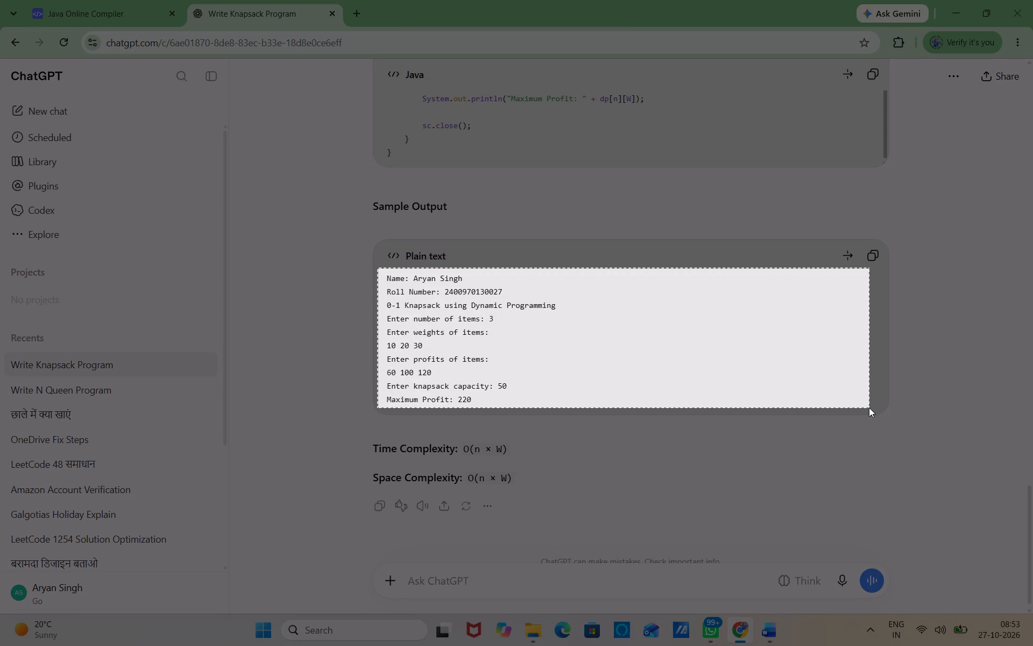
drag(869, 408, 868, 408)
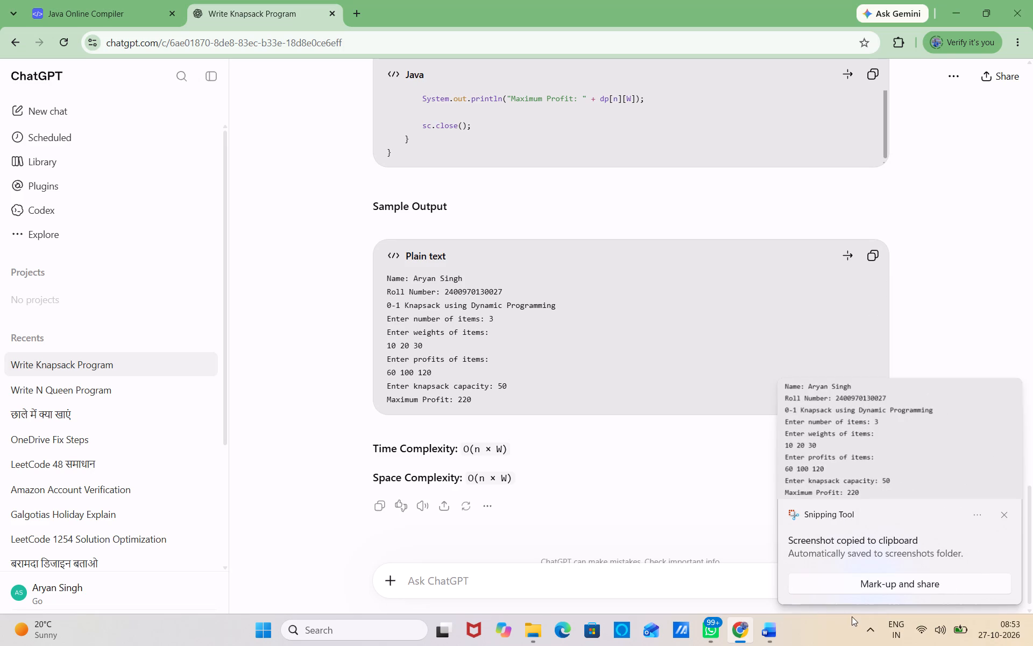
Return to the Word document and cut the old terminal screenshot above the "(b) 0-1 Knapsack Using Greedy Method" heading.
click(772, 637)
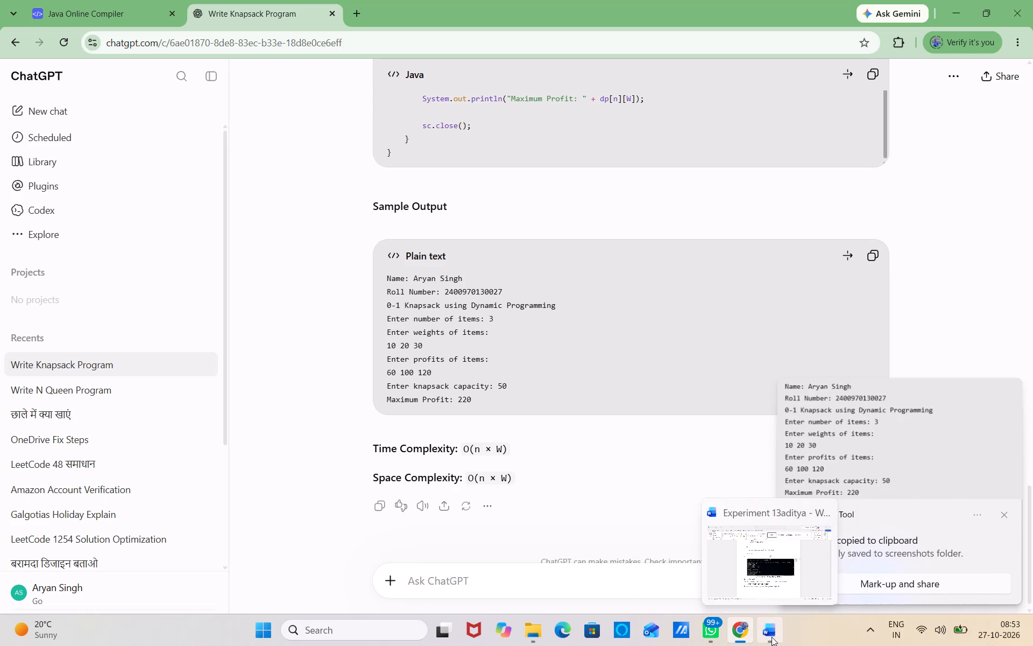
right_click(415, 345)
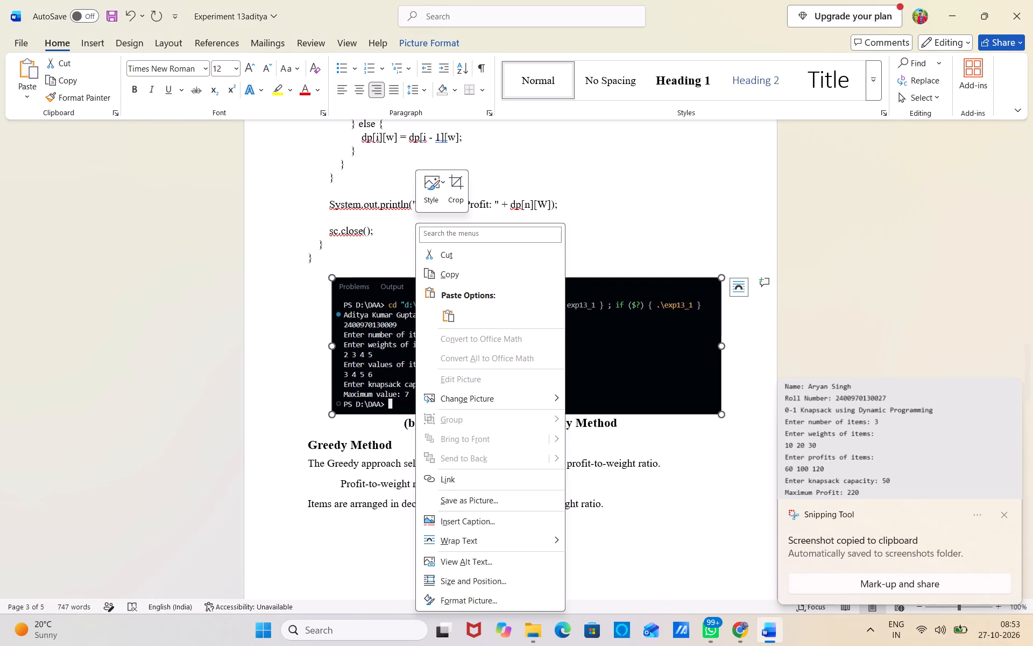
click(463, 258)
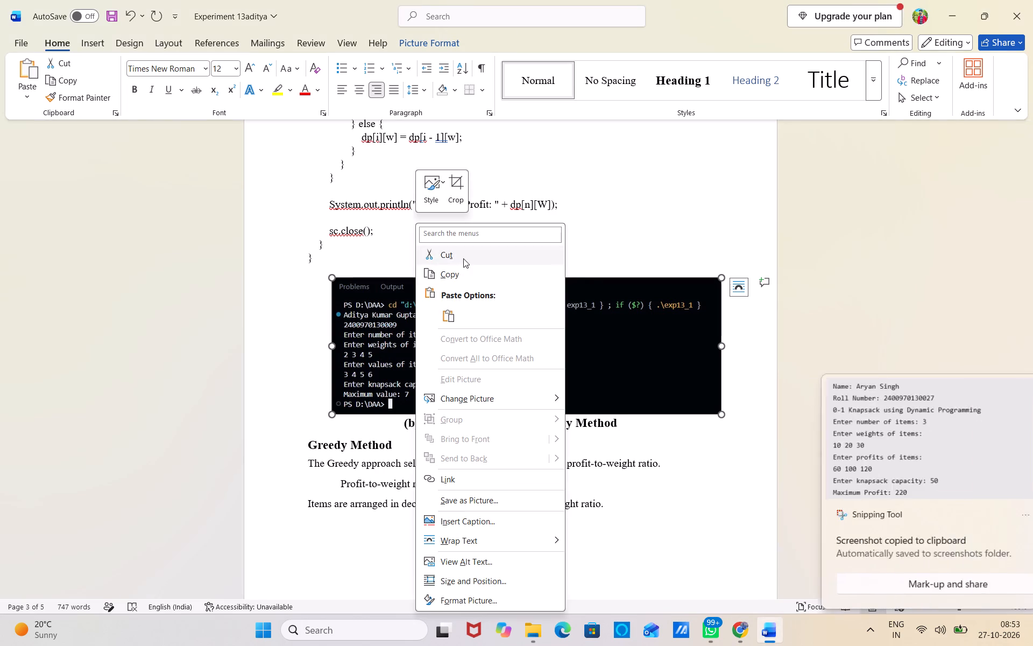
double_click(330, 263)
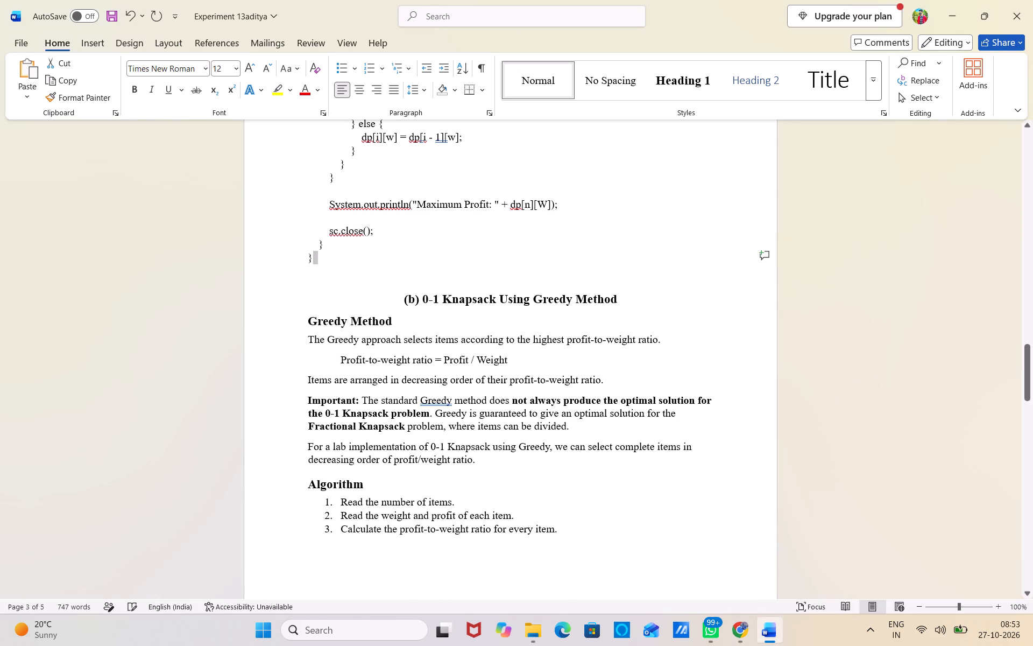
drag(242, 238, 156, 80)
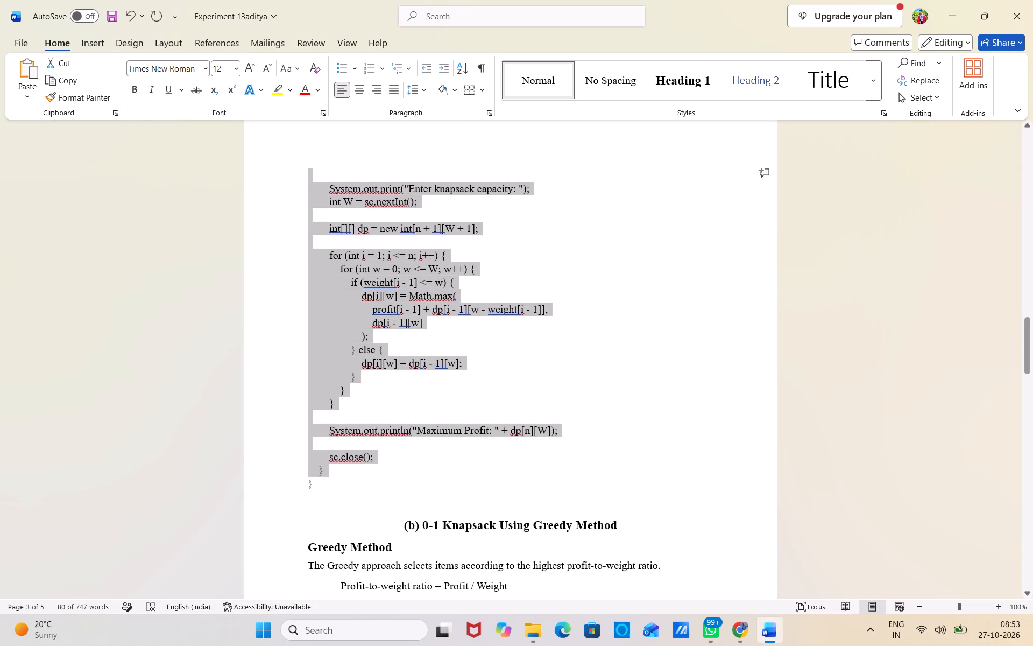
click(123, 184)
click(315, 490)
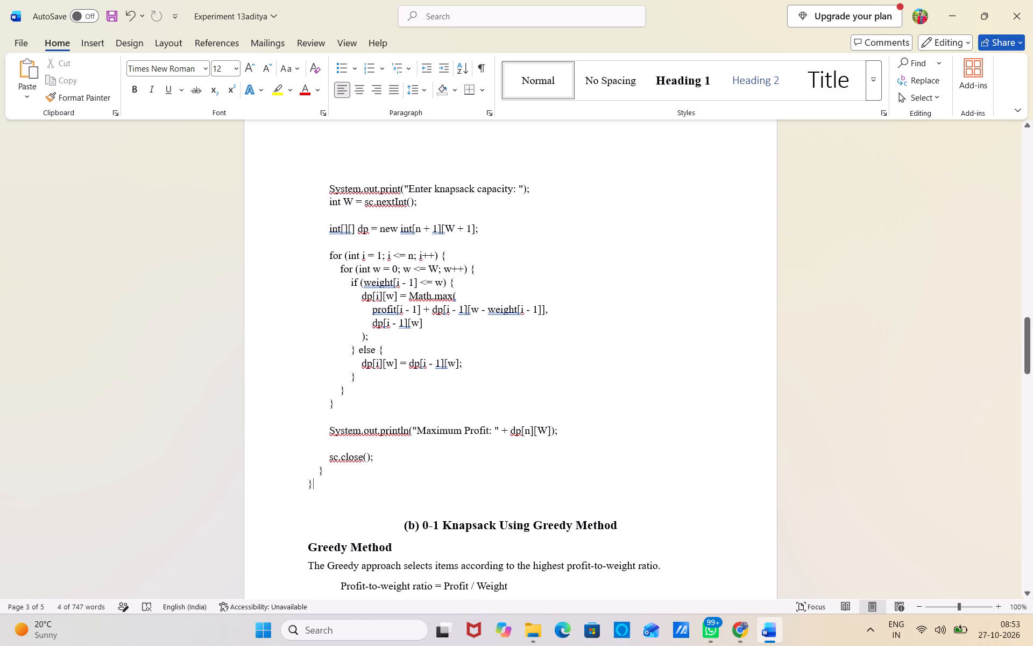
key(Return)
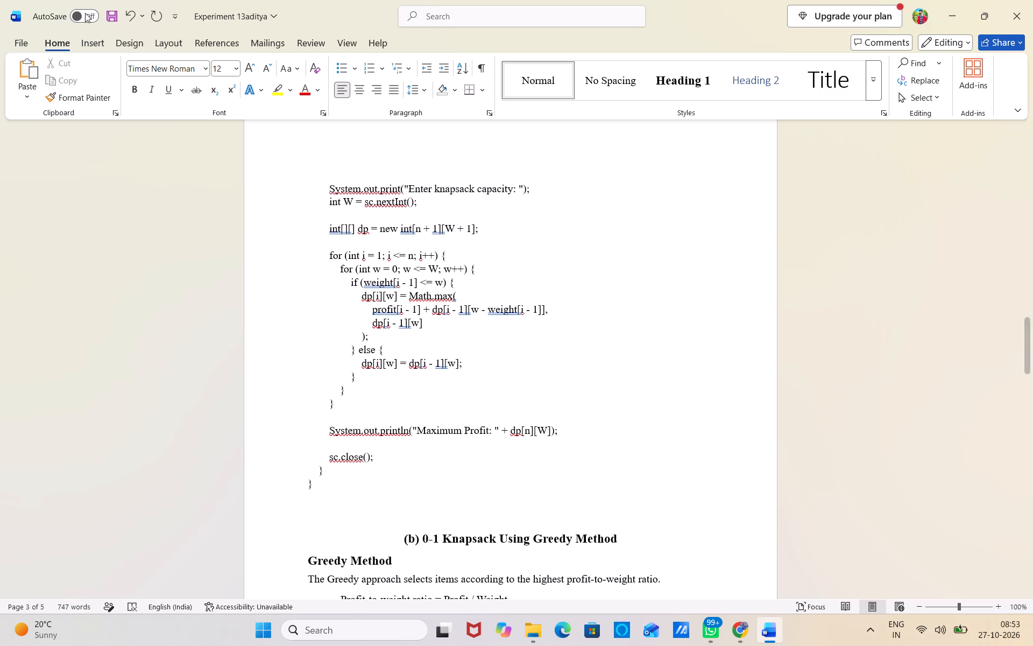
click(92, 45)
click(141, 75)
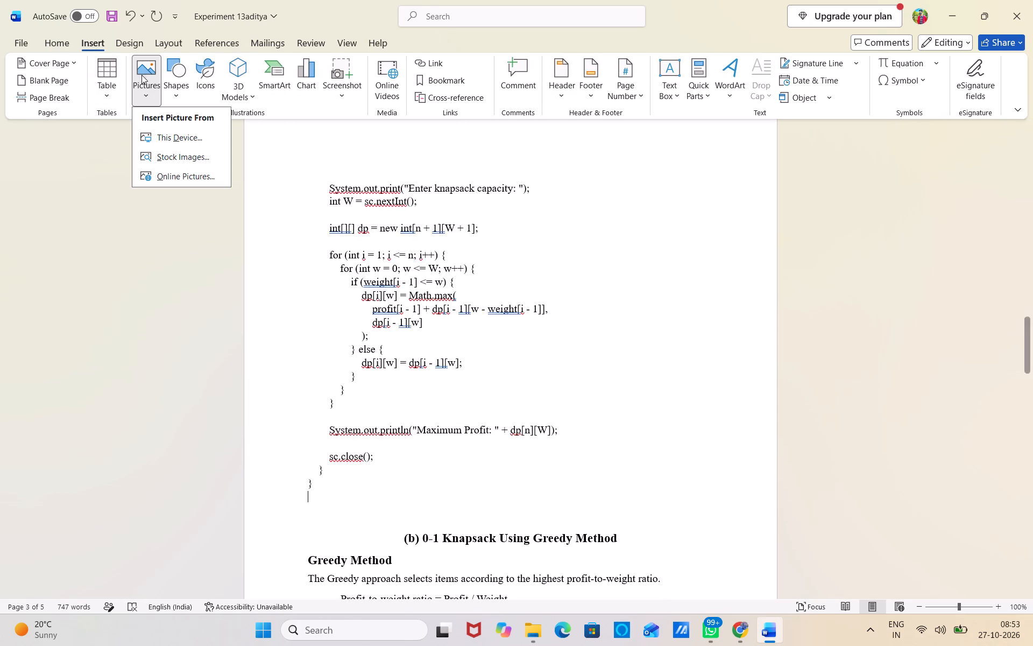
click(170, 135)
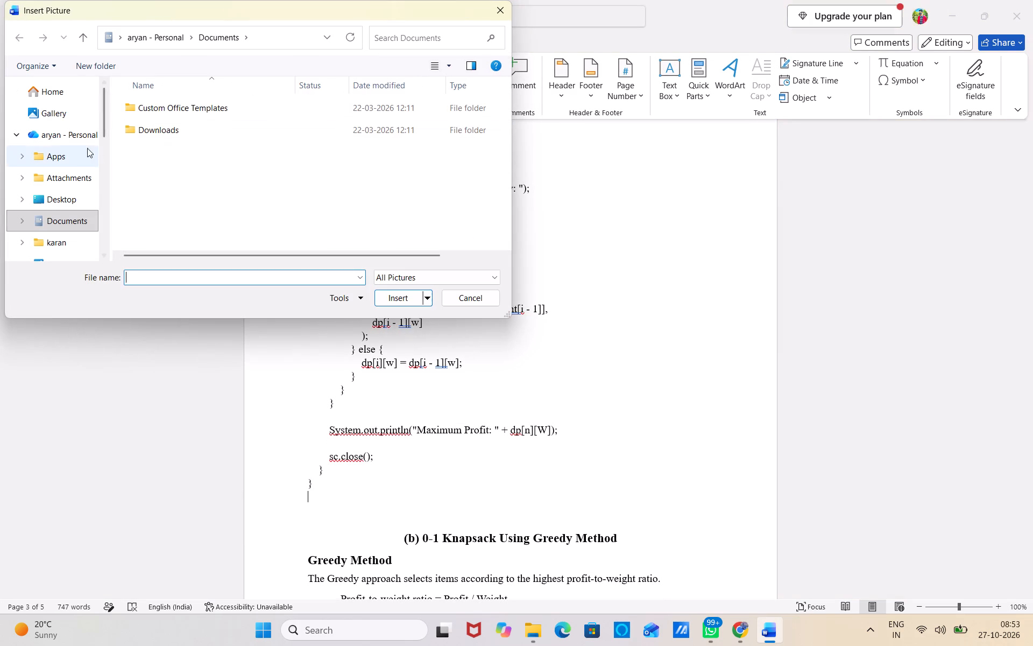
click(61, 124)
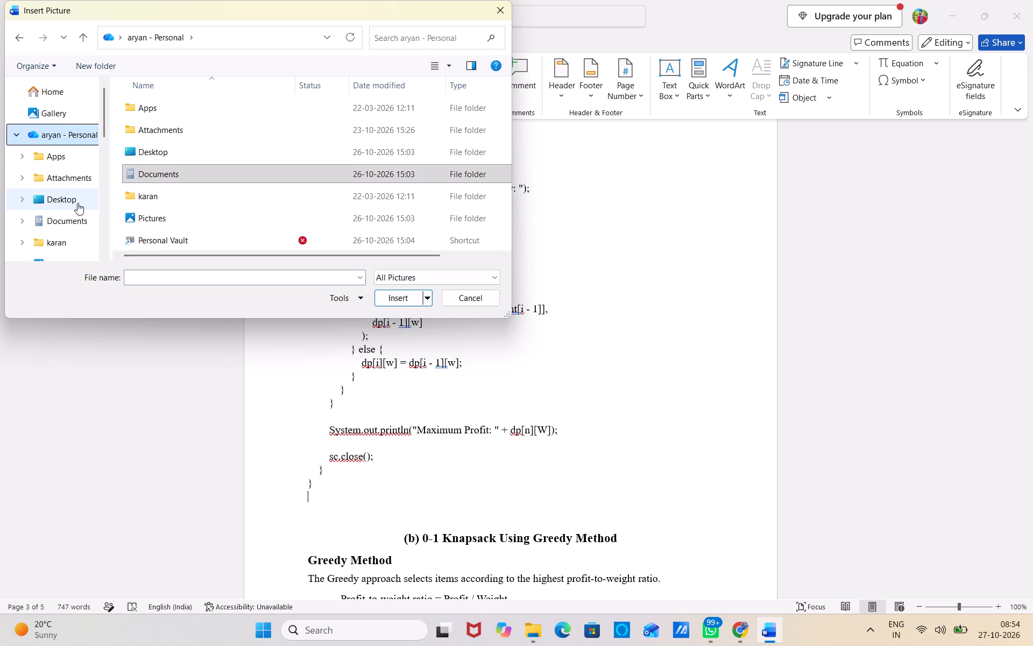
scroll(182, 187, down, 2)
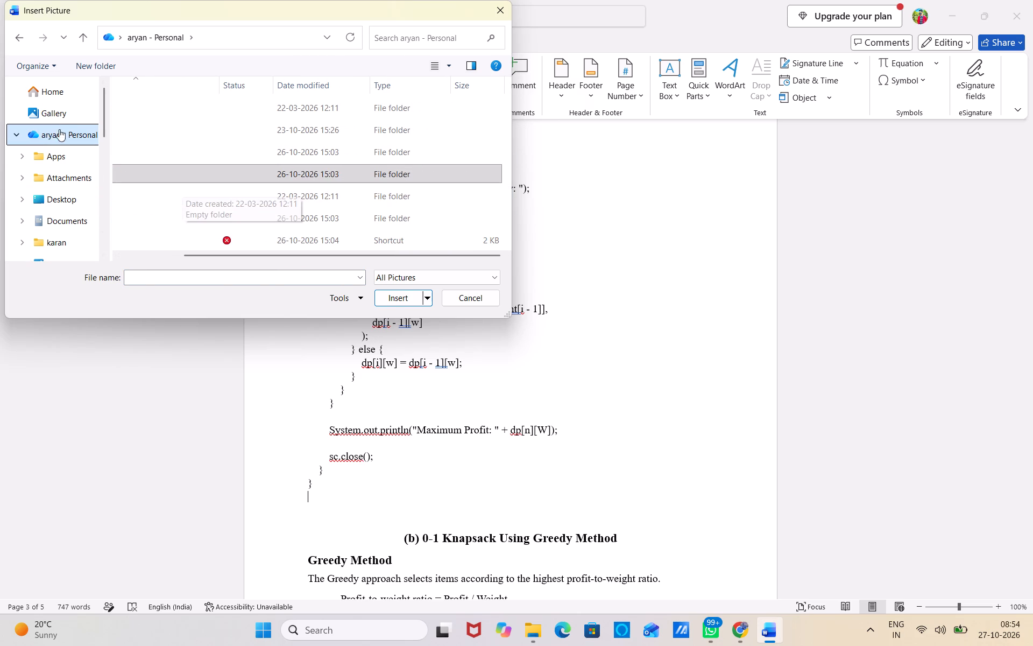
click(53, 117)
click(147, 134)
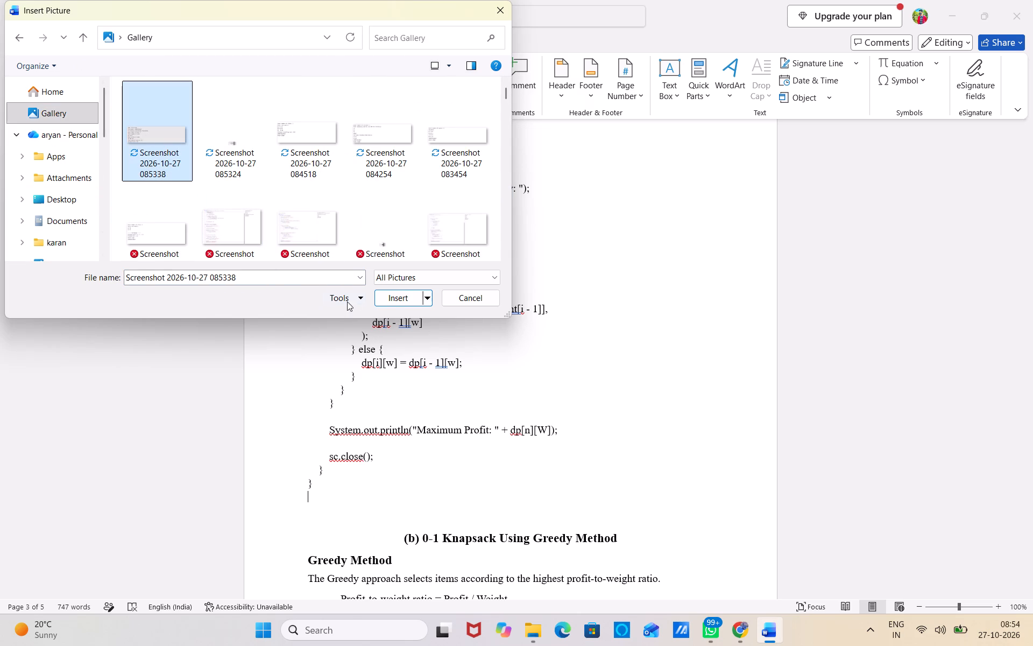
click(402, 293)
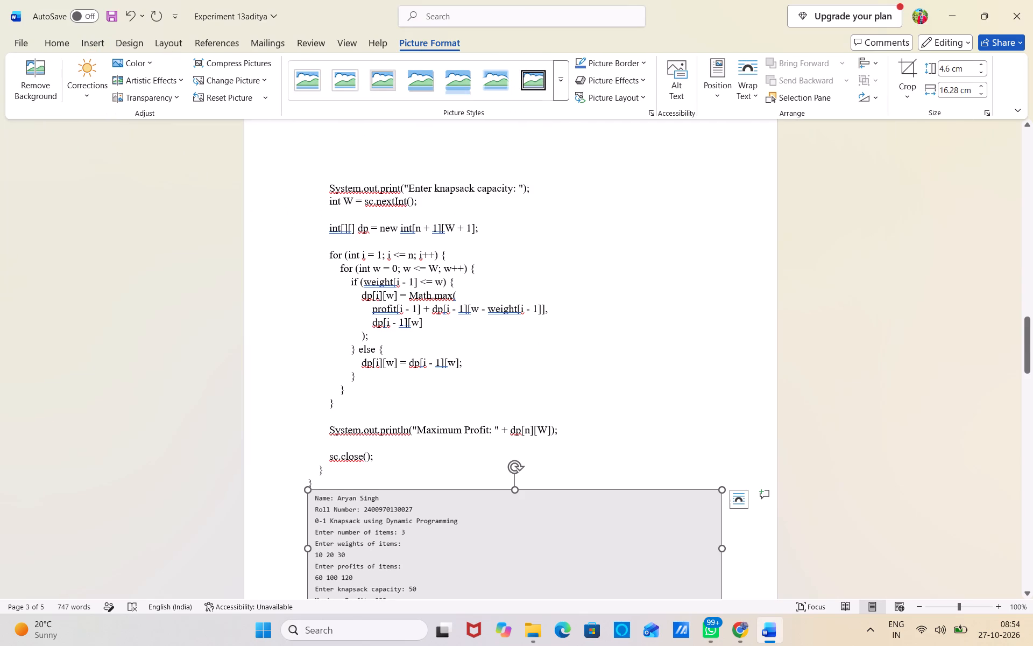
Stretch the inserted sample output picture vertically to a height of about 4.89 cm.
scroll(411, 445, down, 2)
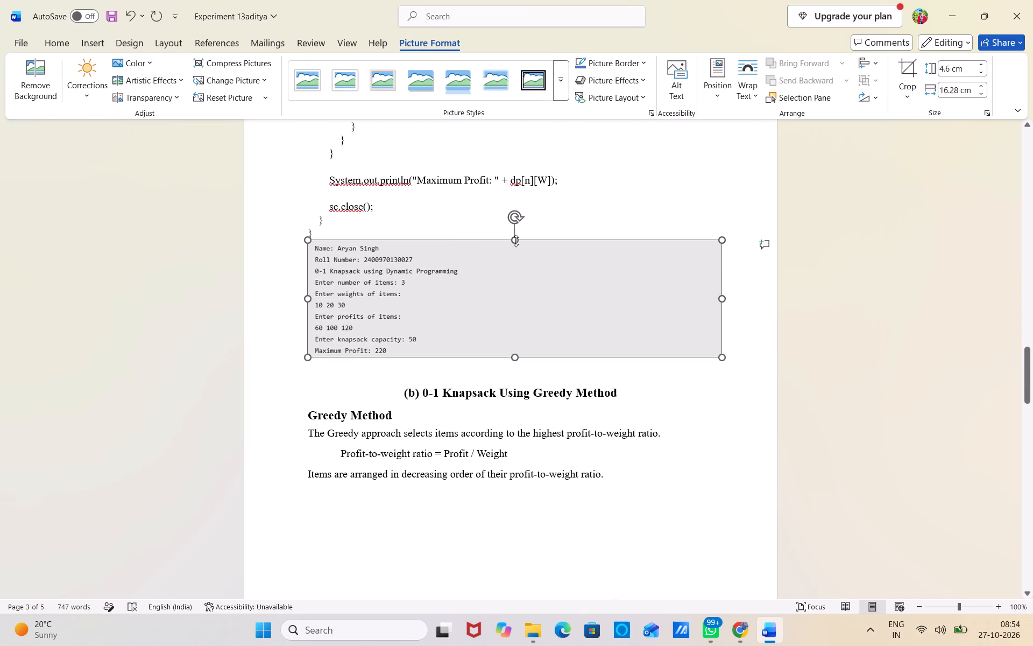
drag(514, 241, 508, 232)
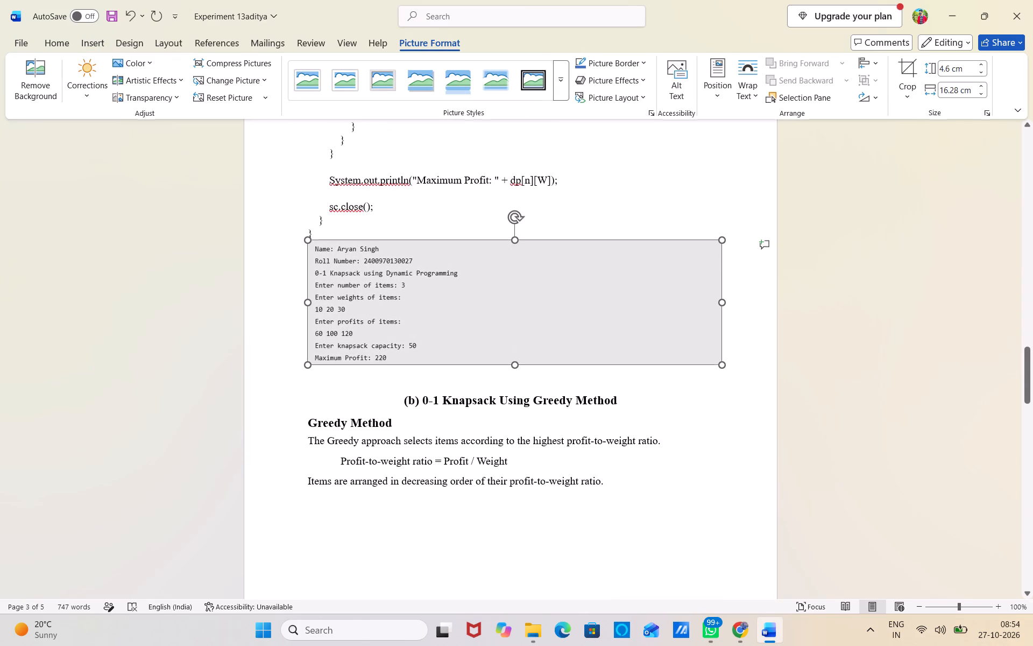
Apply tight text wrapping to the sample output picture and position it between the code's closing brace and the "(b)" heading.
click(746, 254)
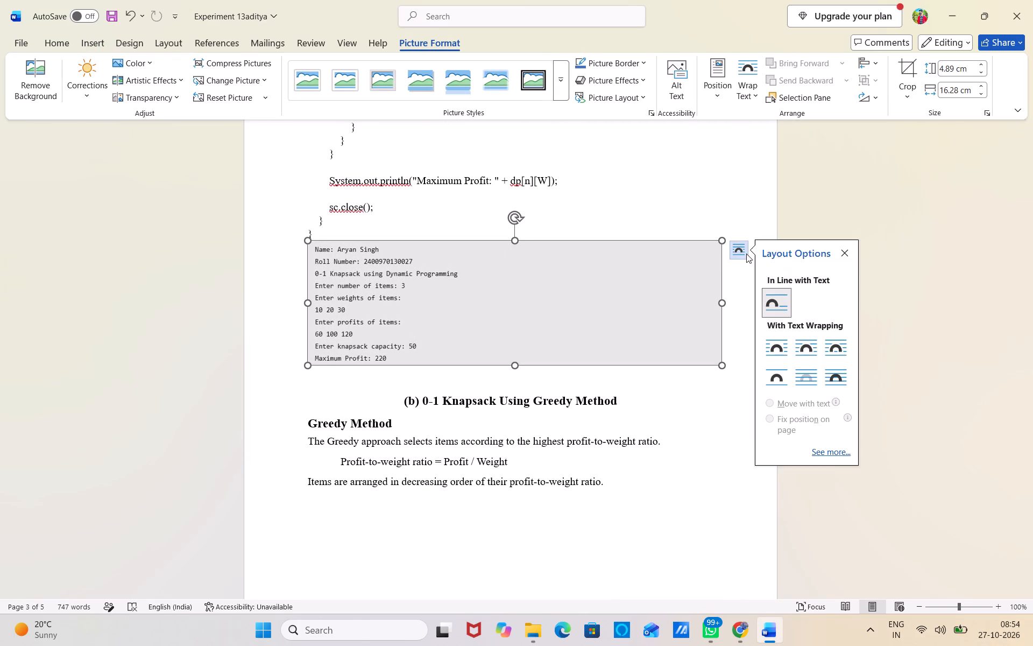
click(799, 338)
drag(549, 310, 547, 315)
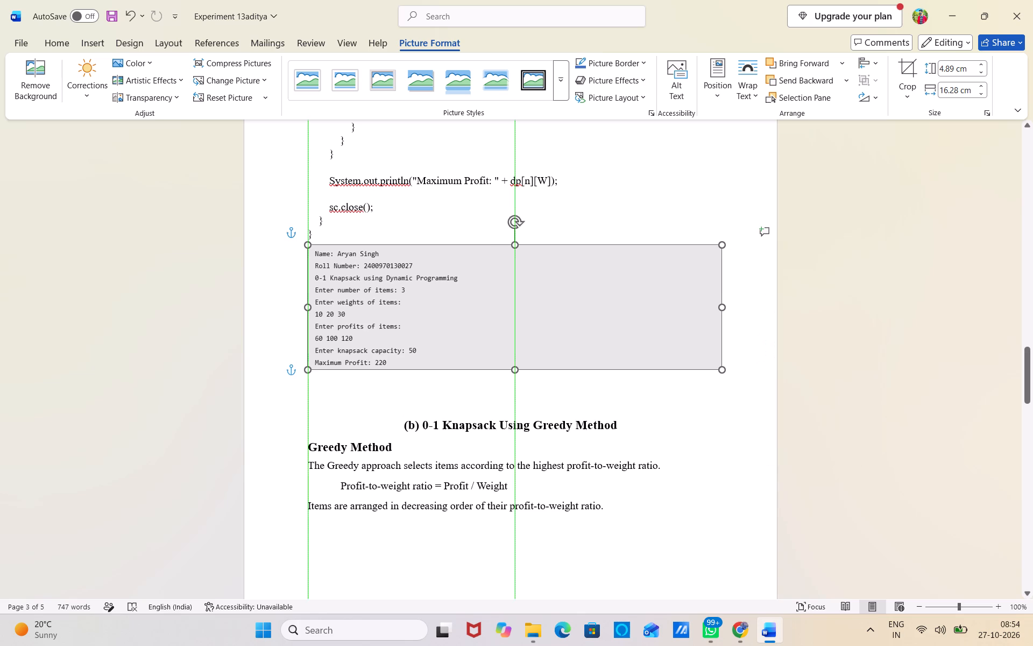
drag(547, 315, 525, 322)
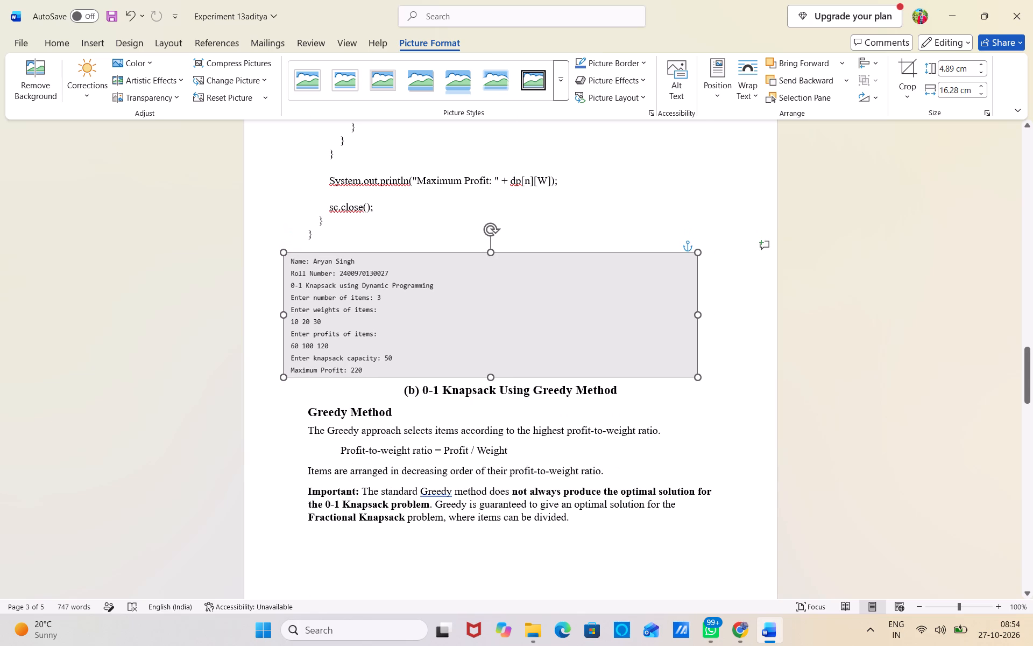
drag(525, 322, 523, 322)
Delete the C++ code between the "Greedy Method" and "Output" headings, from "#include <iostream>" through the final closing brace.
click(1032, 299)
scroll(668, 389, down, 3)
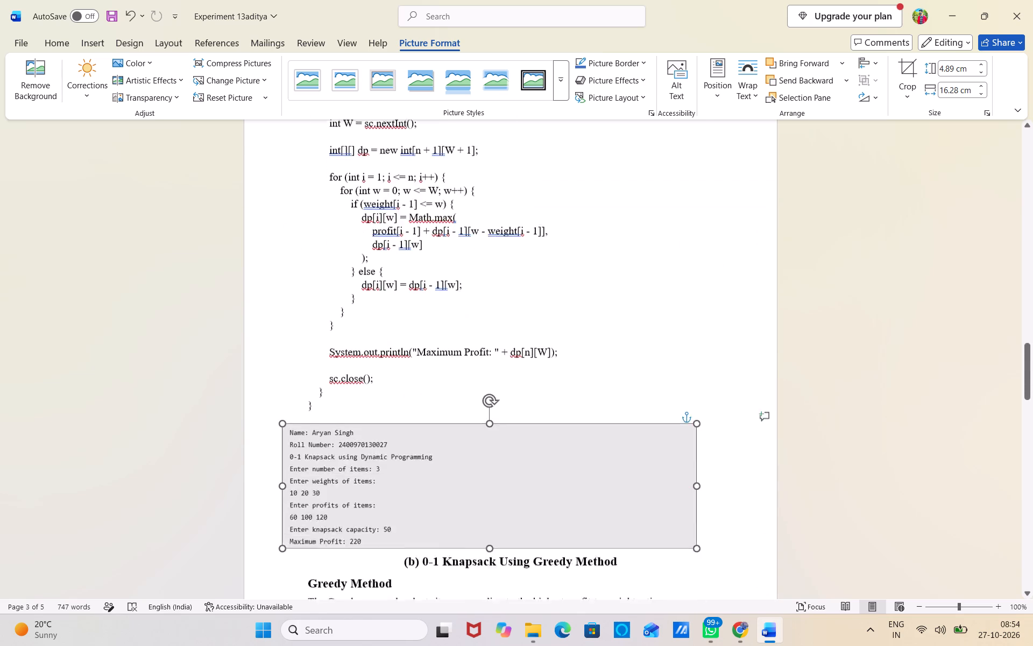
scroll(668, 389, down, 2)
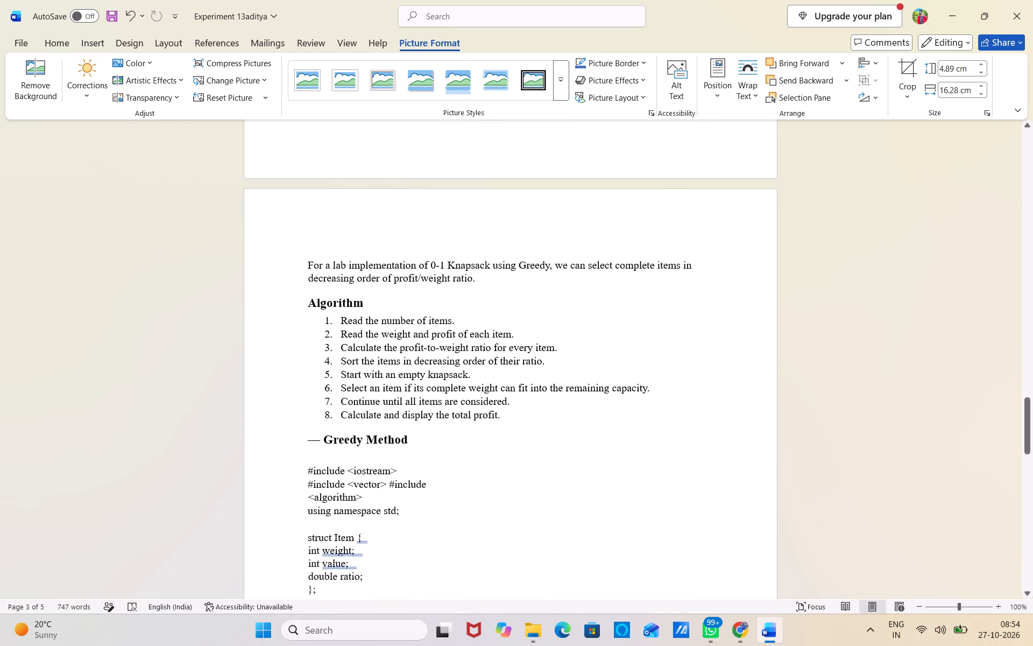
right_click(222, 447)
click(661, 363)
scroll(135, 584, down, 1)
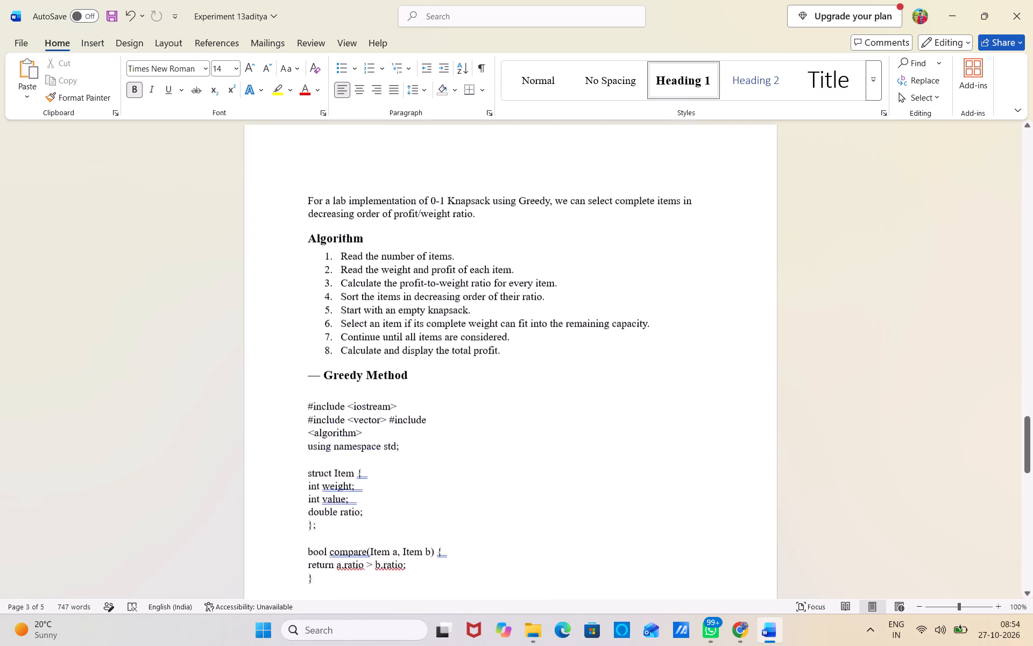
scroll(135, 584, down, 5)
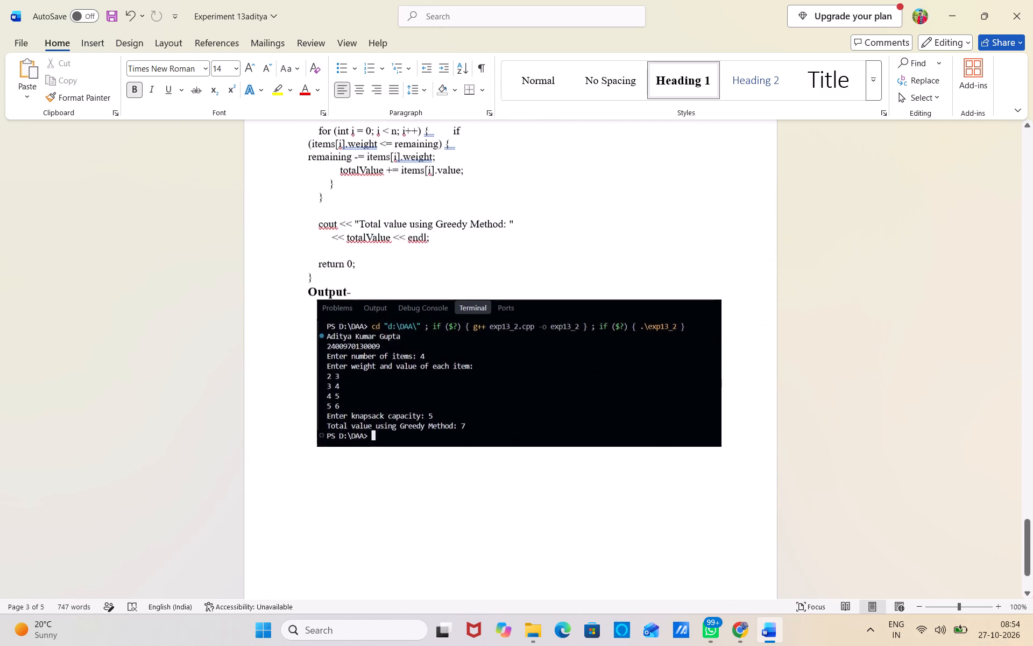
scroll(135, 584, up, 2)
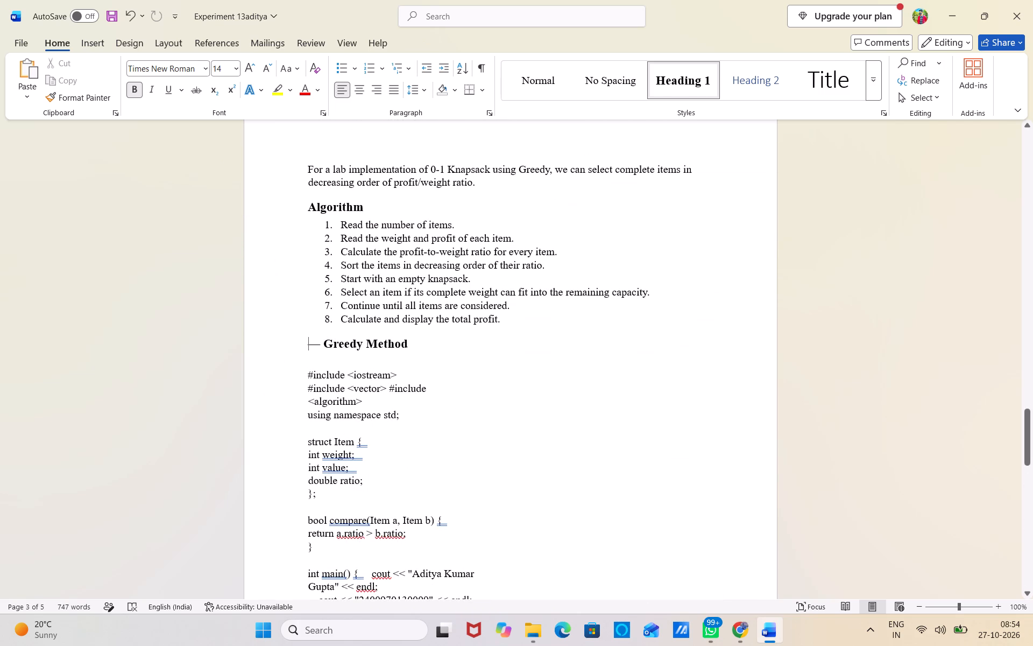
drag(305, 368, 407, 620)
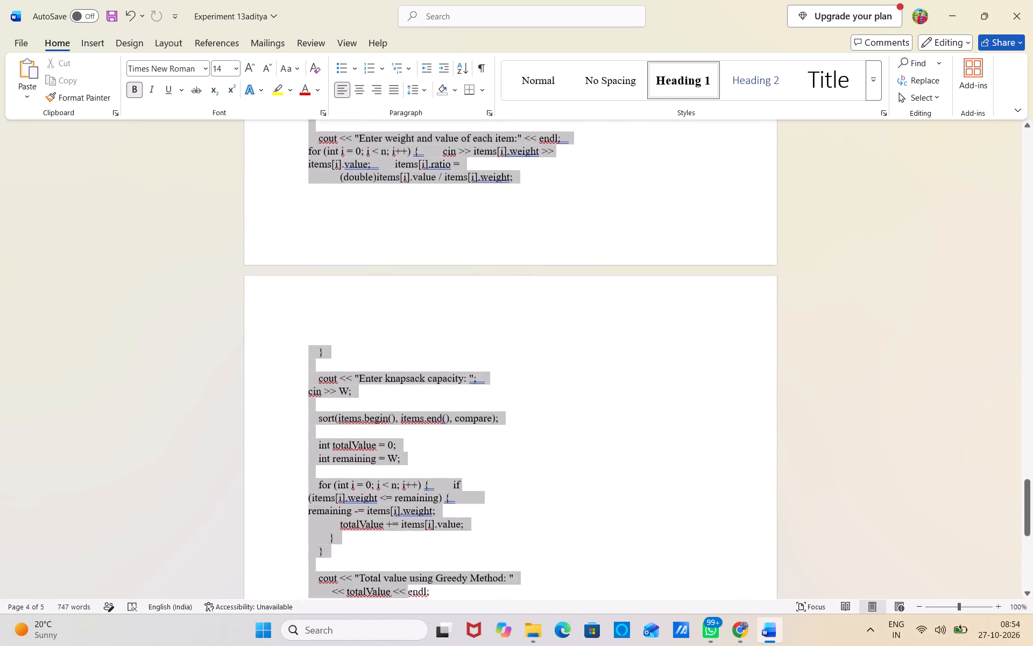
drag(407, 620, 371, 369)
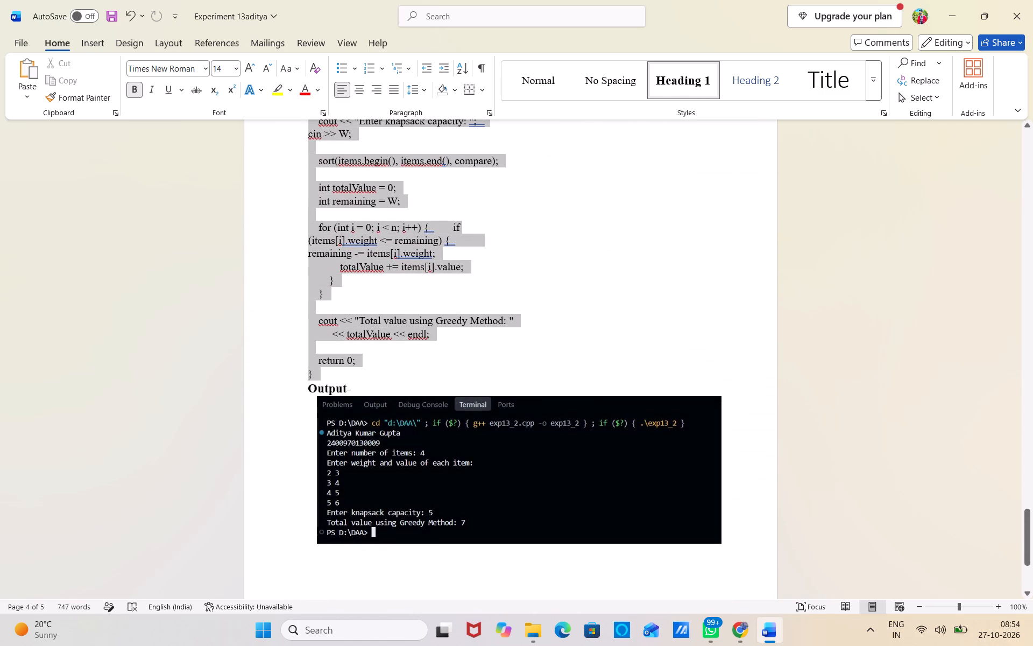
drag(371, 369, 372, 370)
key(BackSpace)
Switch to Chrome and get the ChatGPT knapsack conversation ready for a new message.
scroll(372, 370, up, 1)
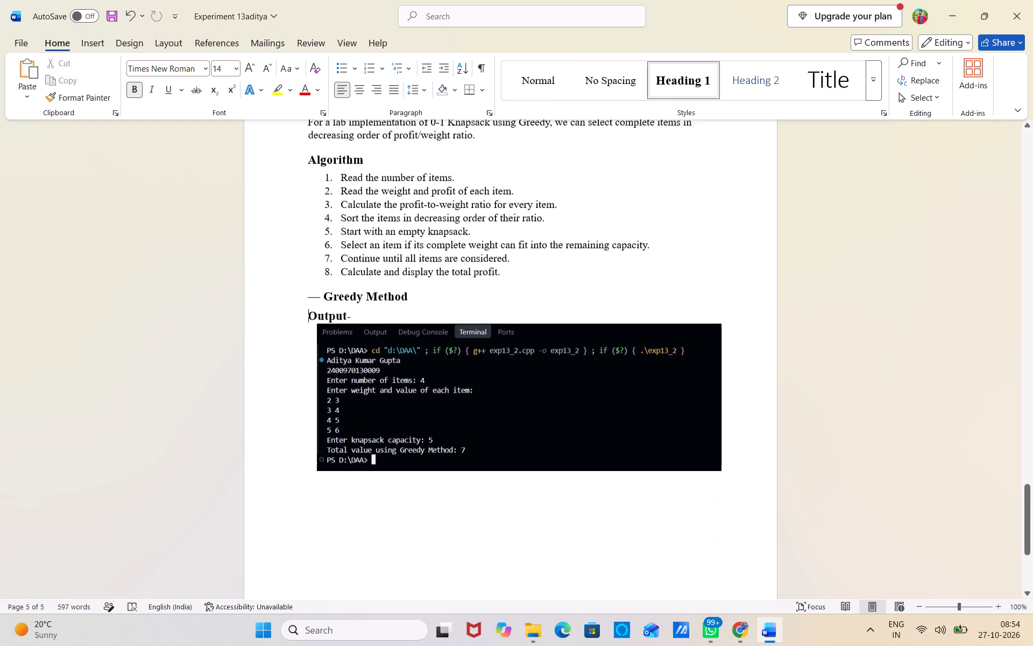
scroll(372, 370, up, 11)
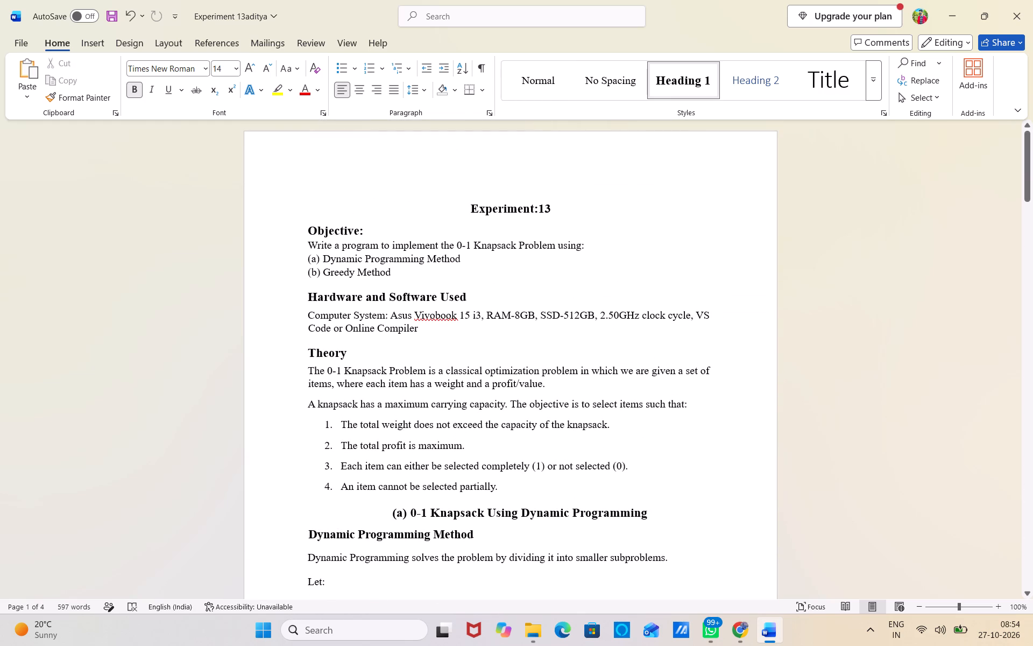
click(736, 634)
click(521, 580)
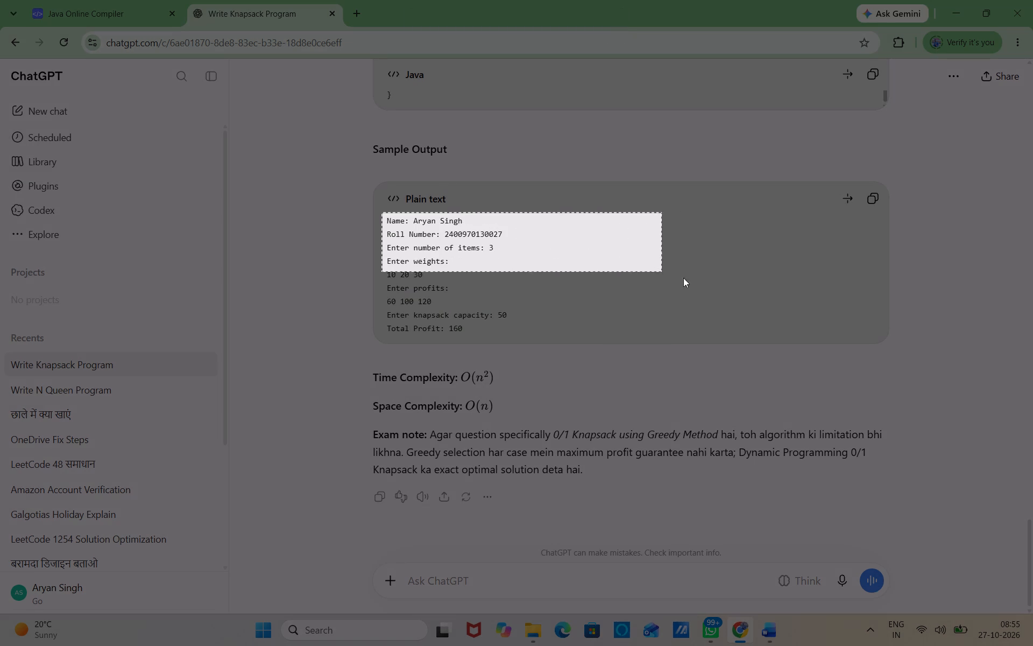
drag(683, 278, 838, 335)
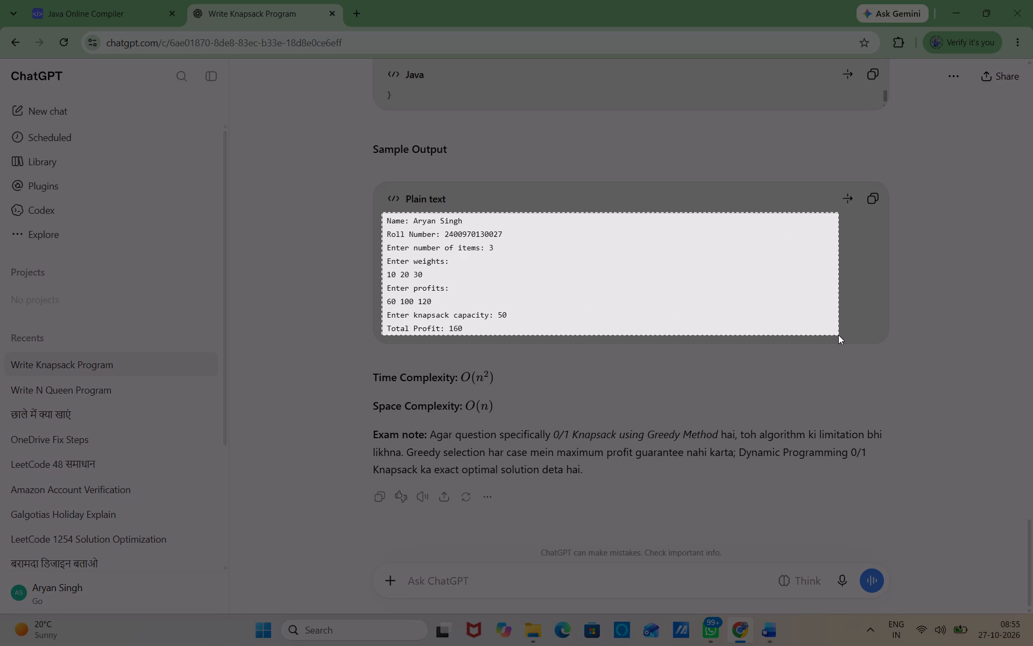
drag(838, 335, 839, 335)
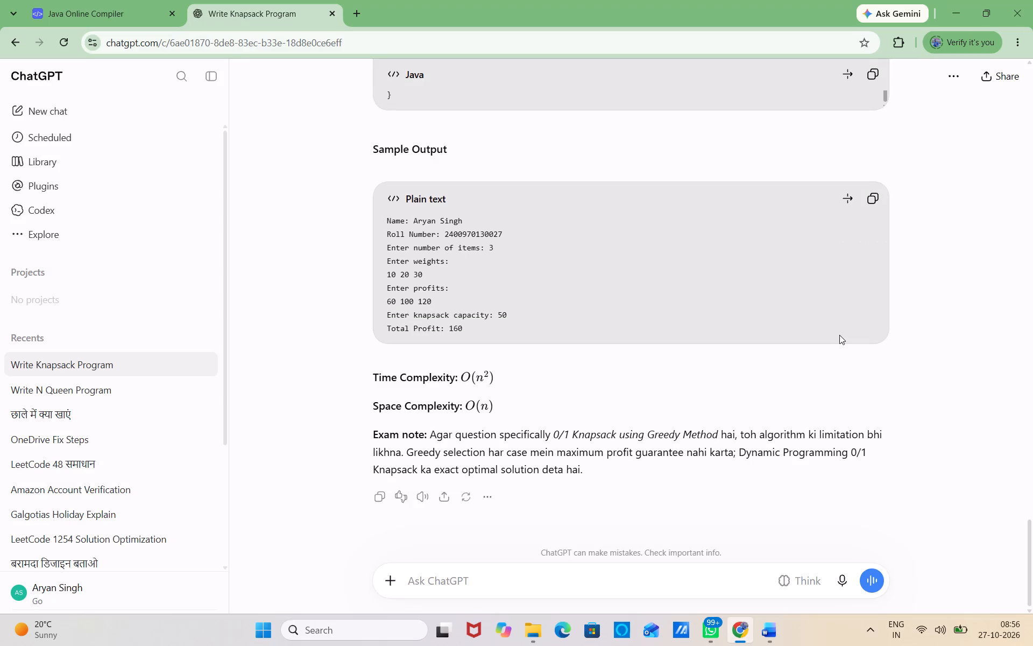
scroll(636, 408, down, 4)
click(768, 636)
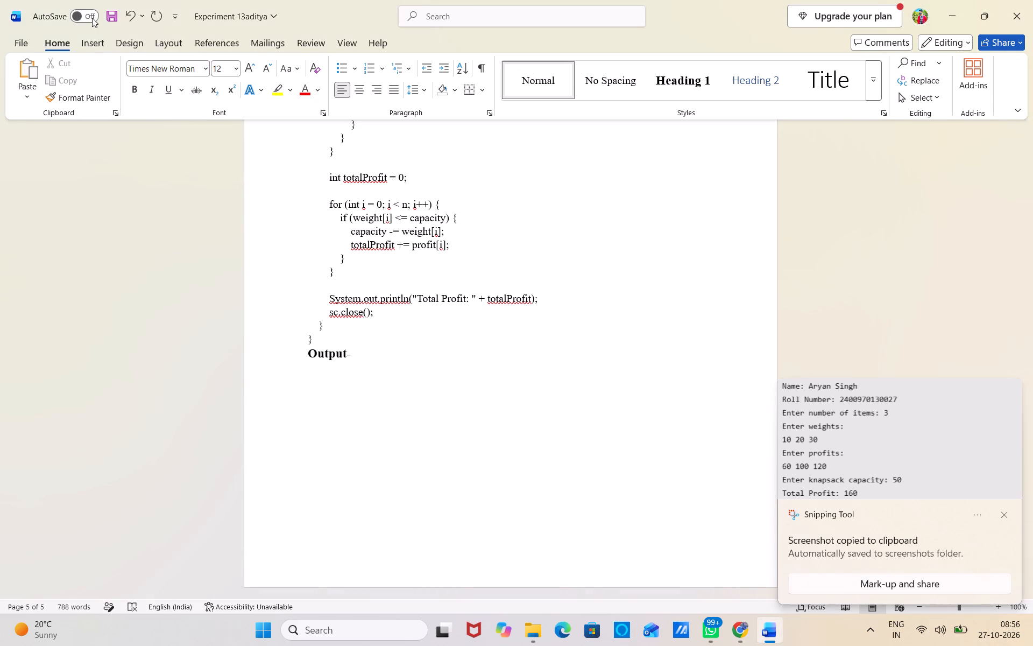
click(91, 39)
click(138, 67)
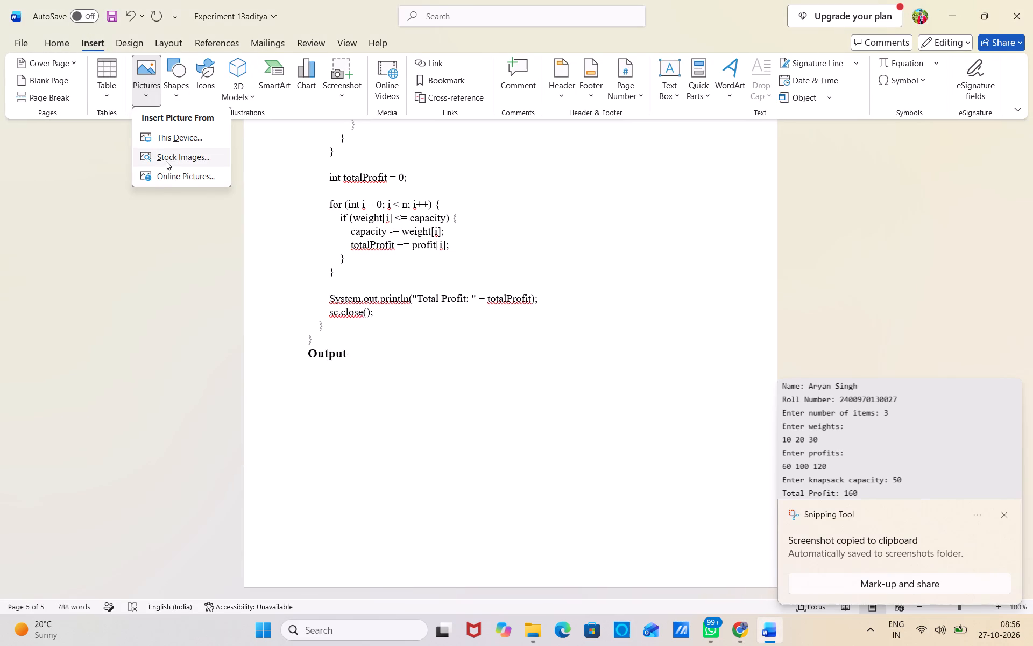
click(171, 143)
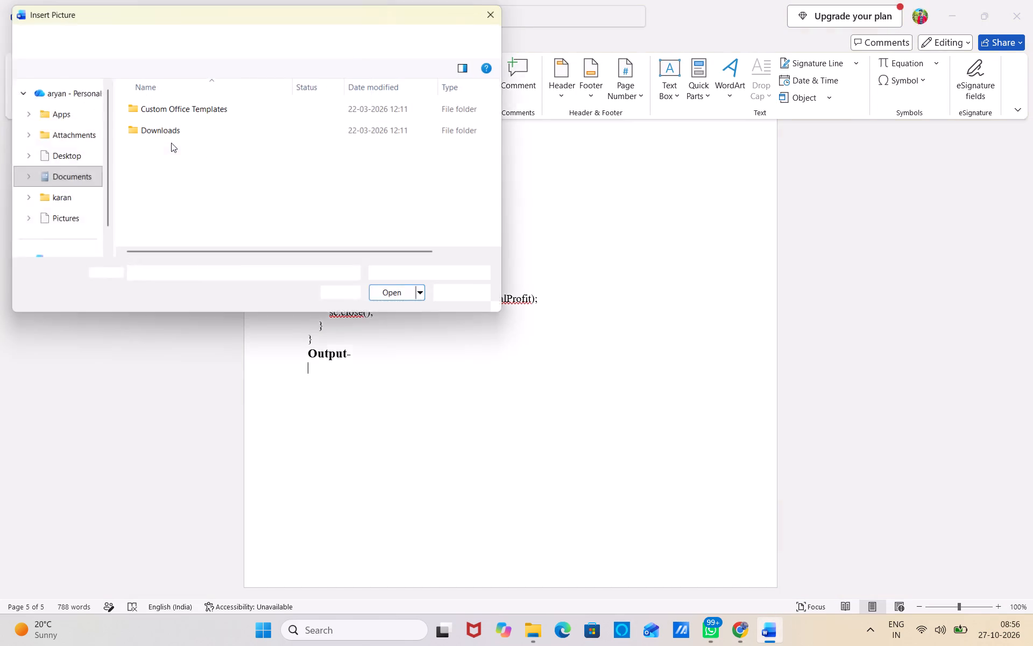
click(47, 111)
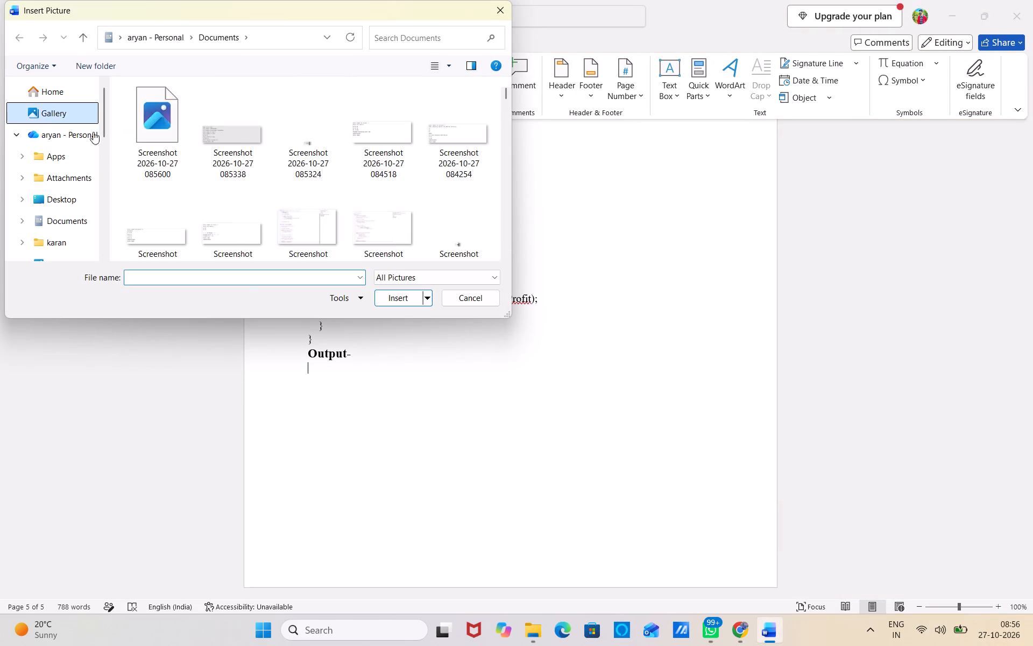
click(153, 140)
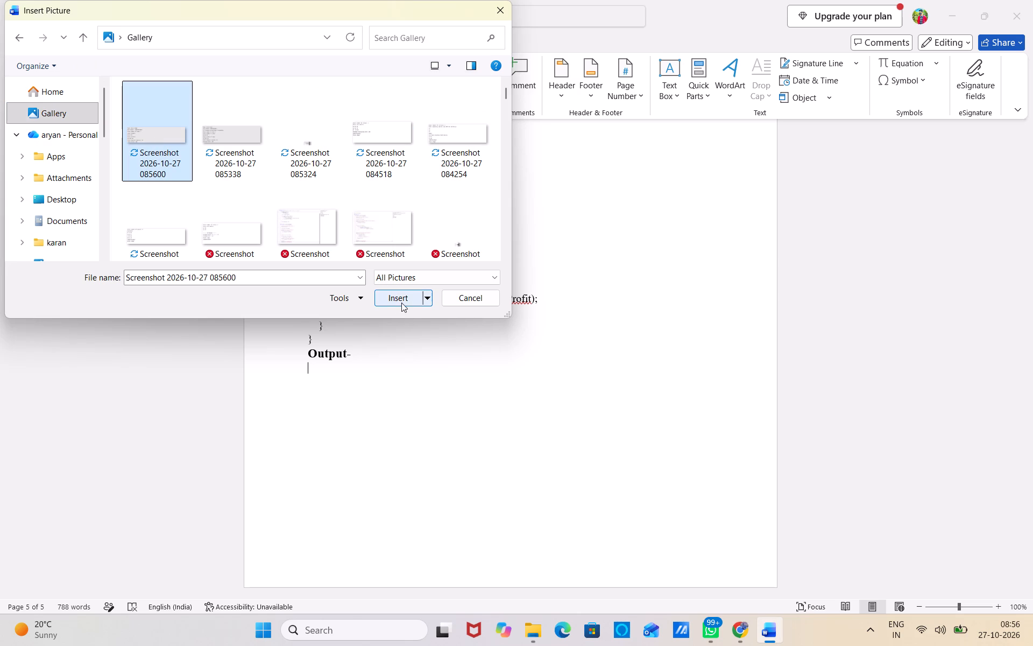
click(402, 306)
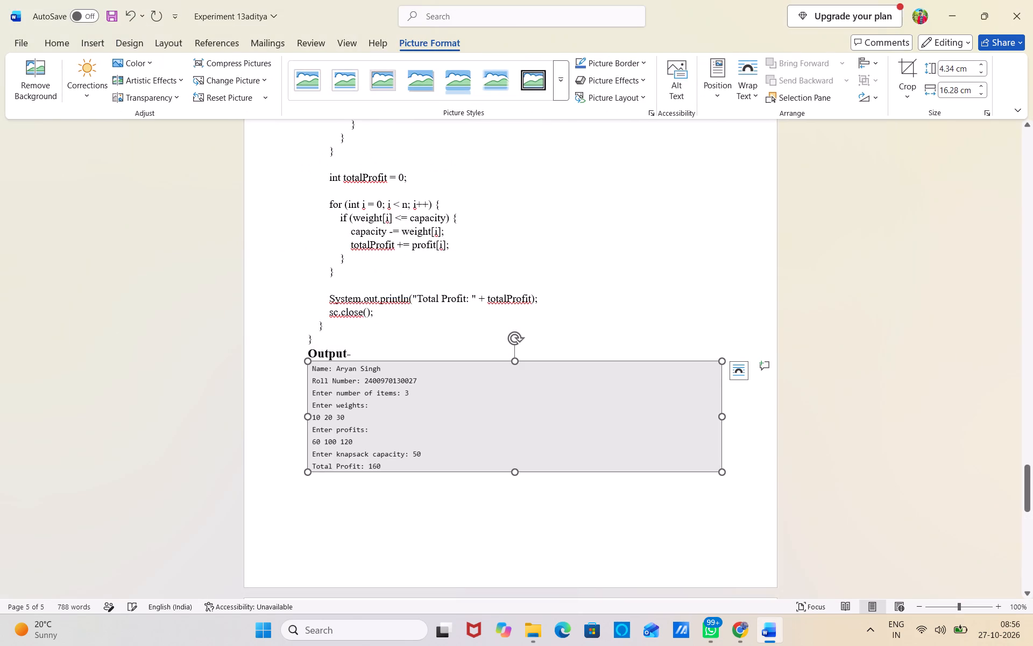
Set the inserted output picture's text wrapping to Tight and move the picture slightly down below the "Output" heading.
drag(445, 410, 438, 444)
drag(493, 434, 484, 453)
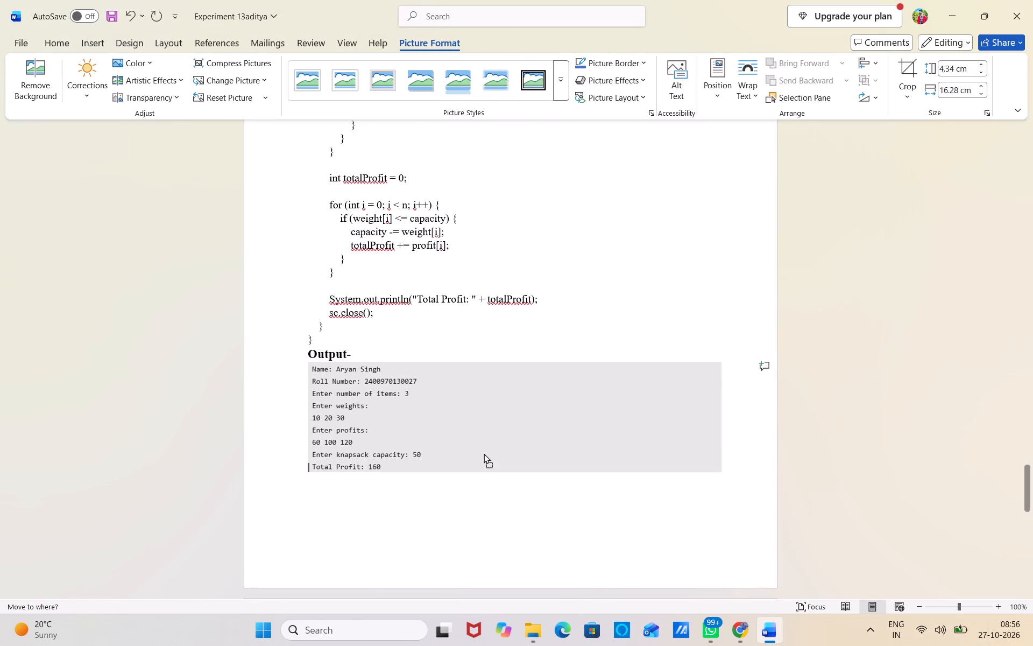
drag(484, 453, 483, 456)
click(745, 376)
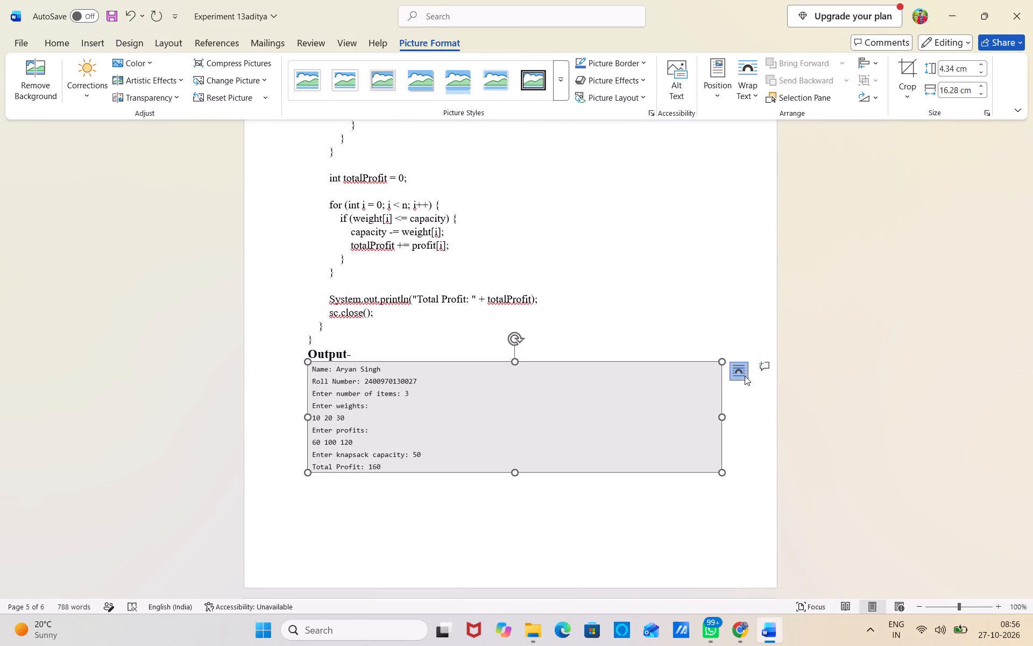
click(807, 465)
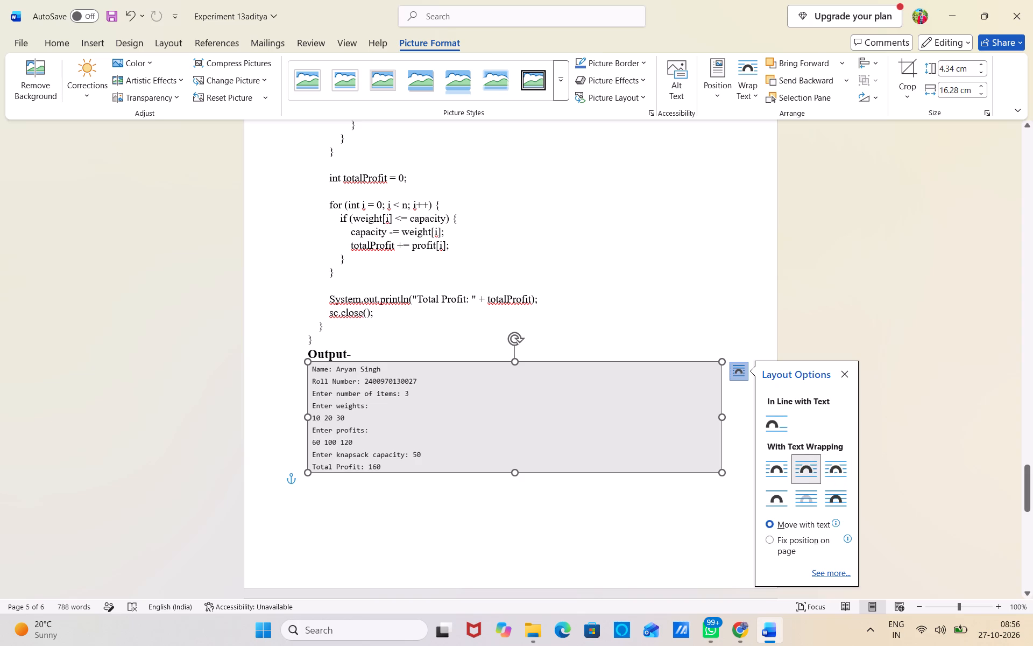
drag(617, 425, 605, 446)
click(998, 326)
Save the document as a PDF named "13 aryan" in the Downloads folder.
scroll(938, 320, up, 15)
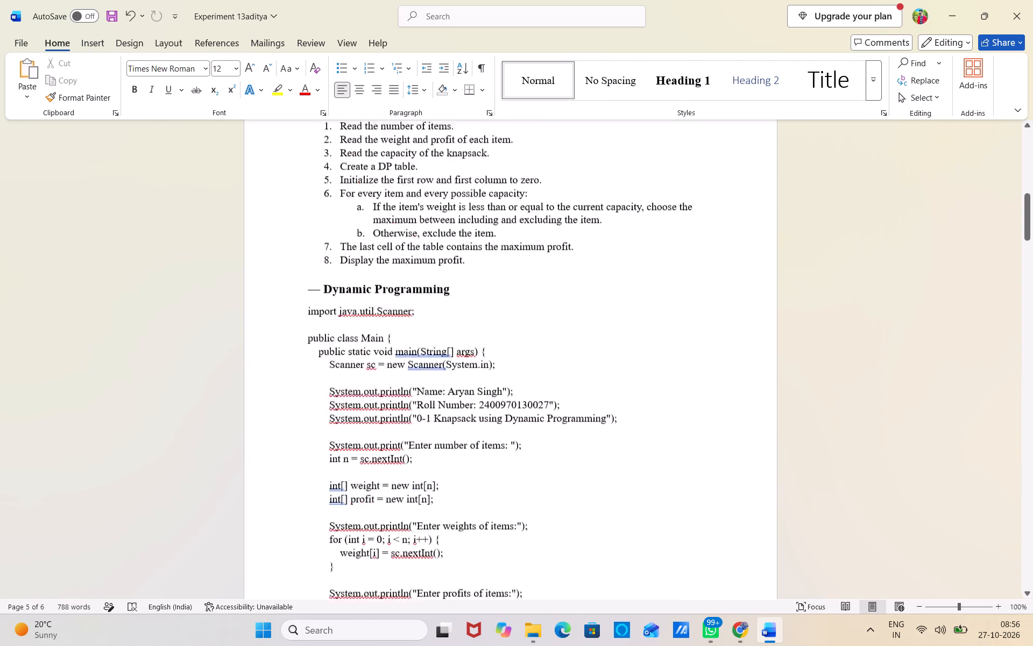
scroll(938, 320, up, 15)
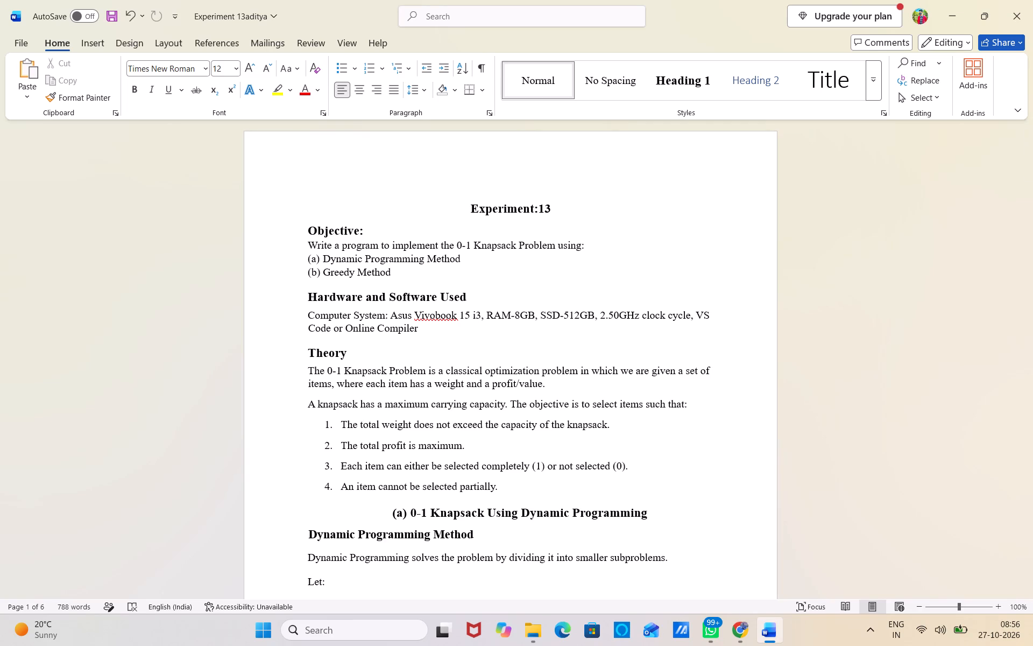
key(ctrl+s)
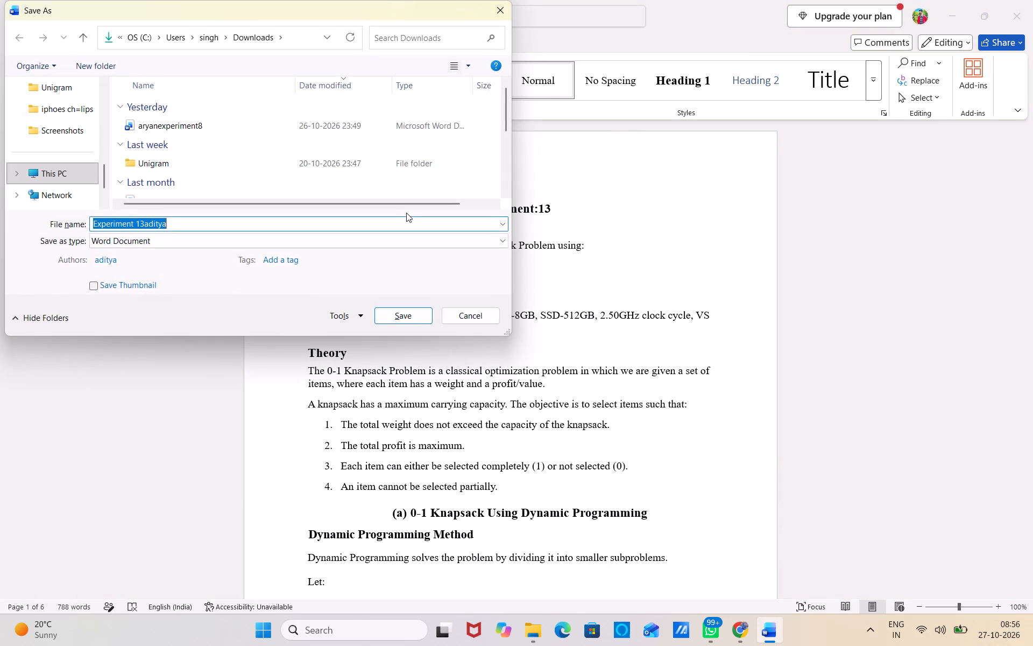
key(BackSpace)
text(13 aryan)
key(space)
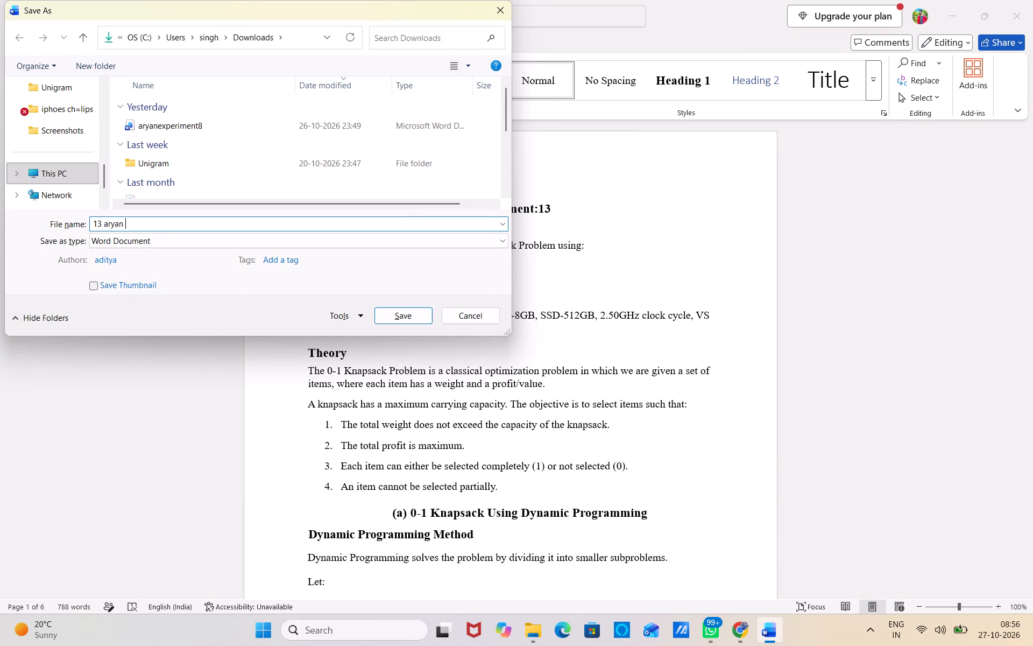
click(142, 248)
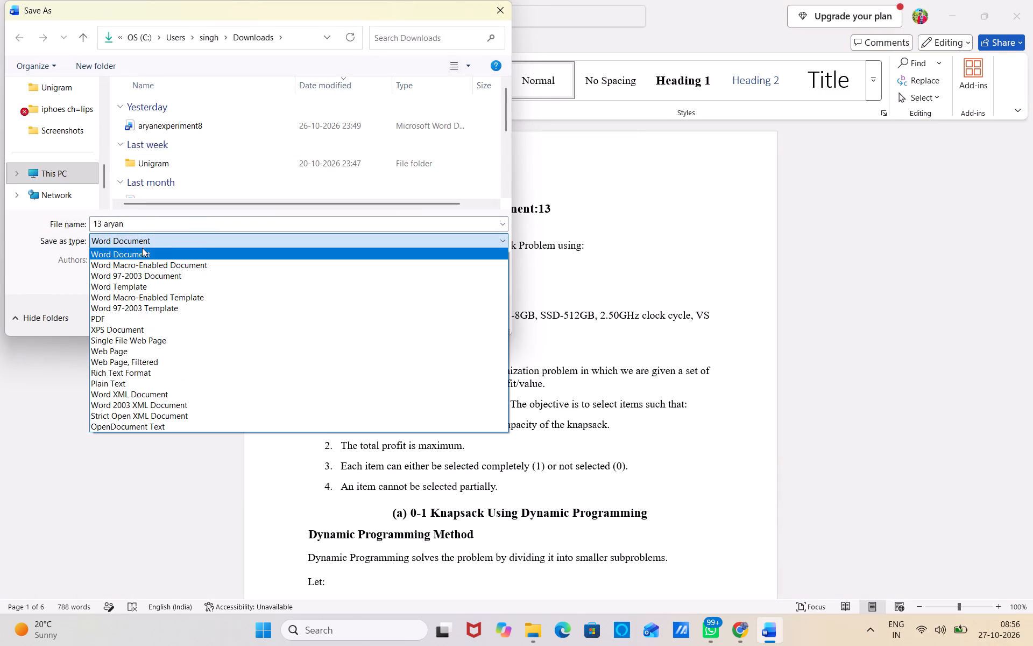
click(155, 322)
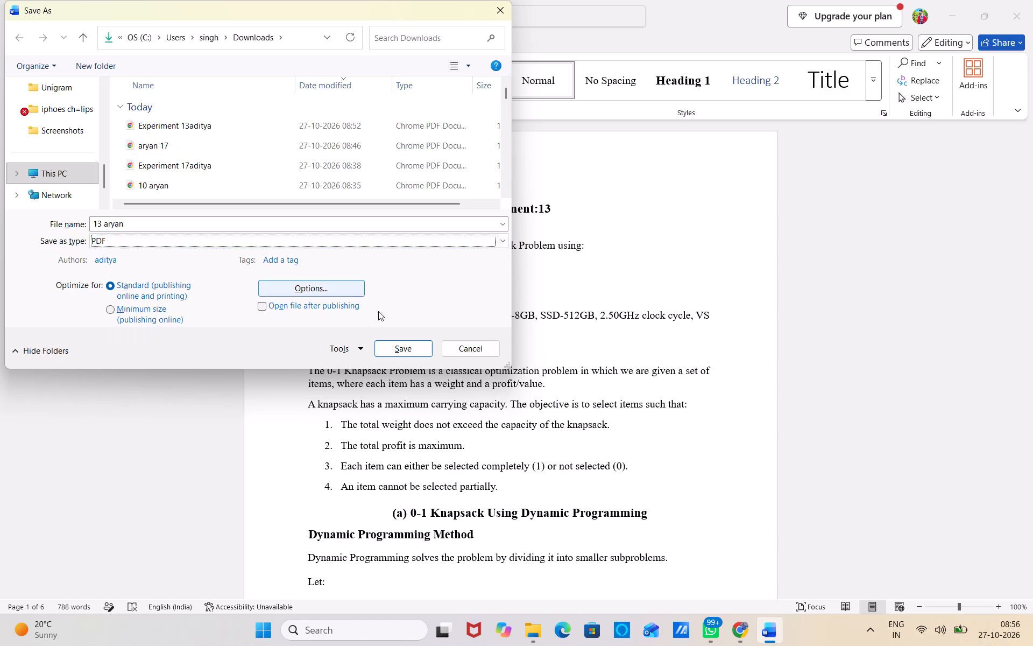
click(406, 347)
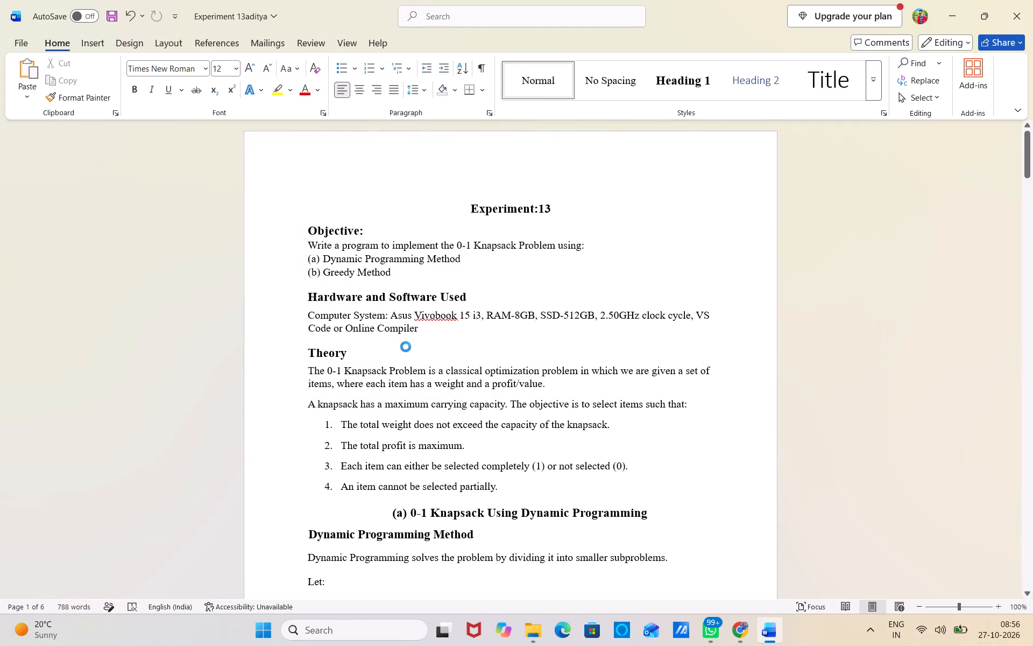
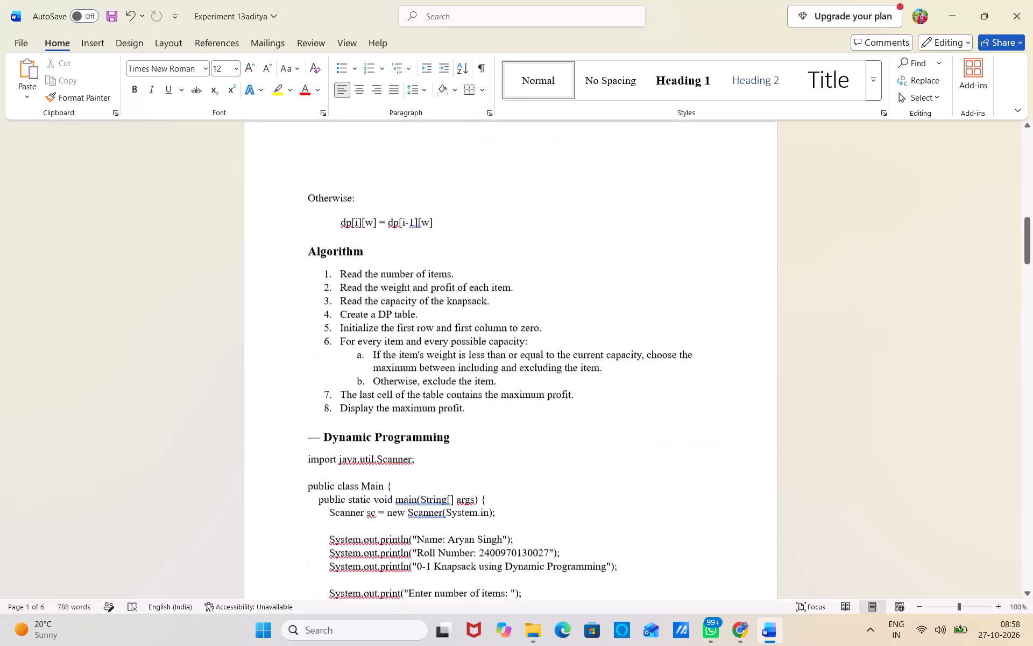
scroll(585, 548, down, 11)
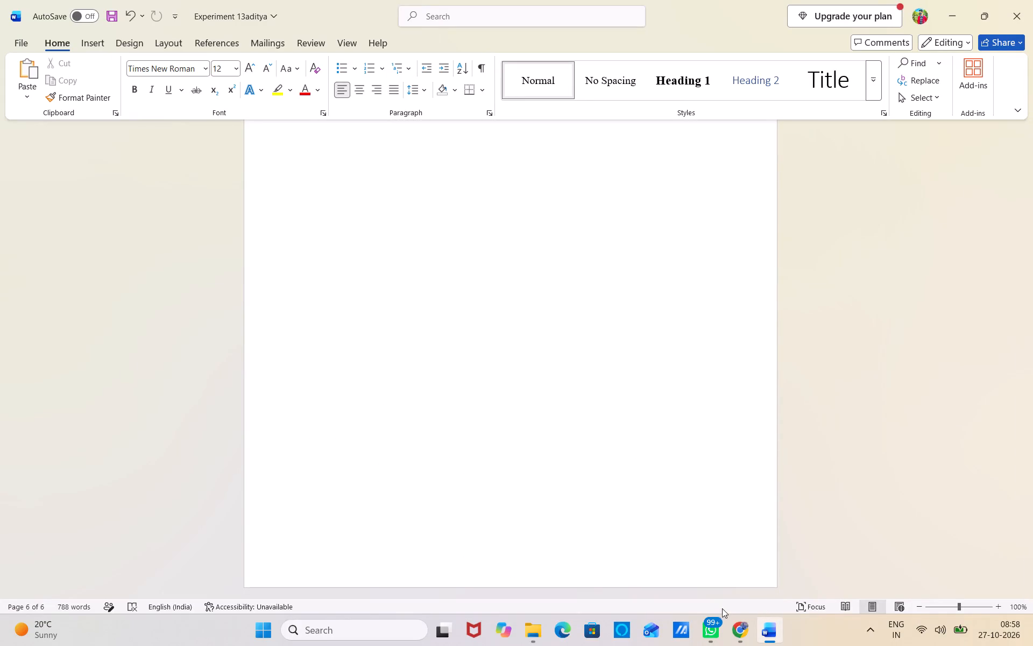